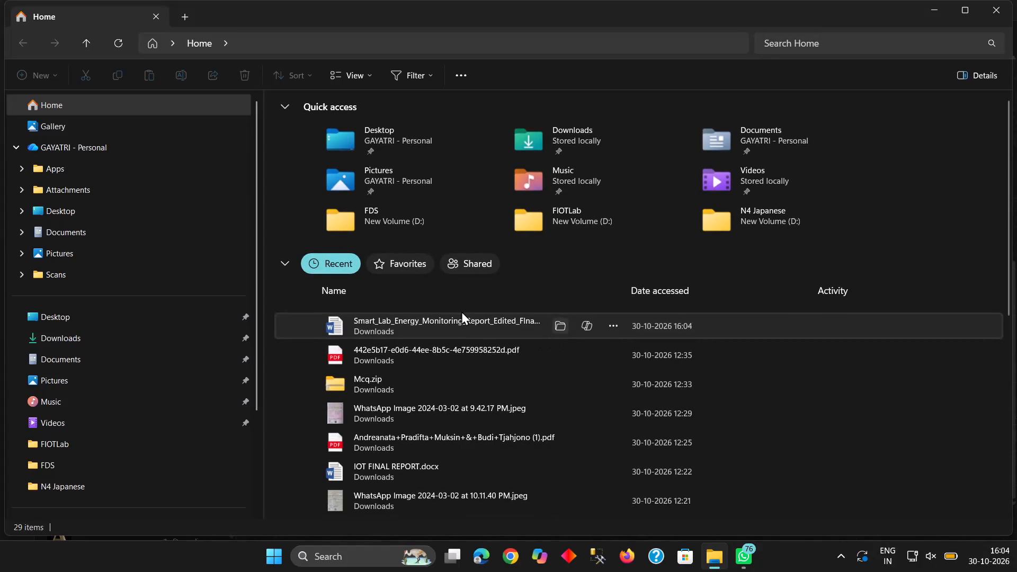
Open the recent Word document Smart_Lab_Energy_Monitoring_Report_Edited_FInal Report.docx from the Downloads folder.
double_click(449, 320)
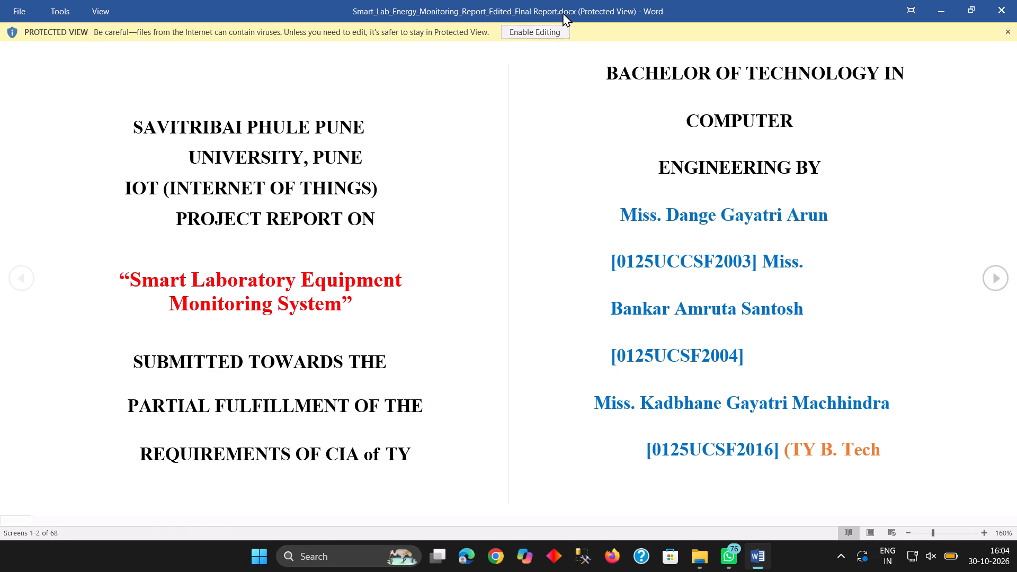
Enable editing for the protected Smart Lab Energy Monitoring report.
click(546, 30)
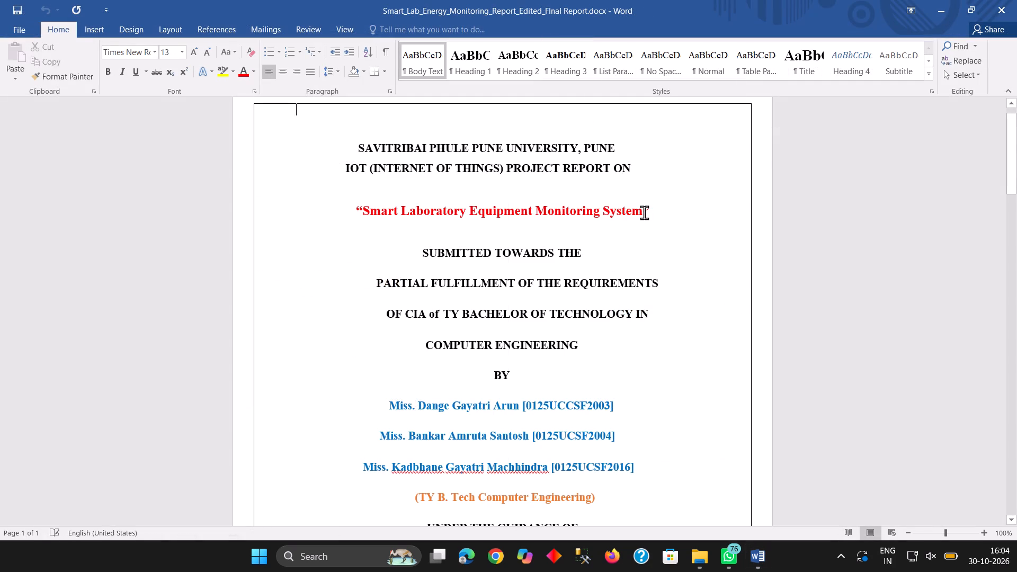
Examine the report's cover page and the certificate page, including the project title, submission text and signature lines.
scroll(644, 212, down, 1)
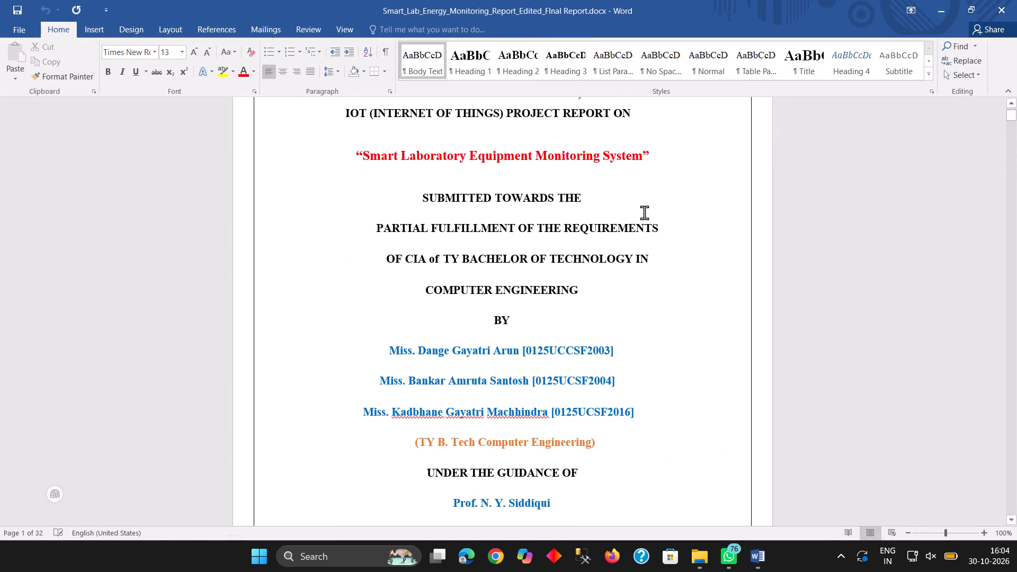
scroll(644, 212, down, 1)
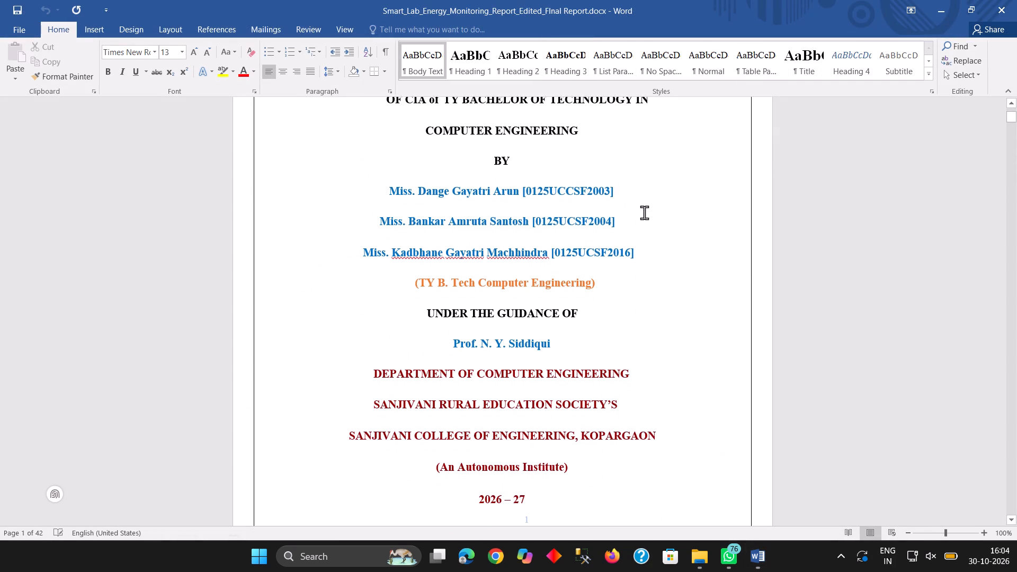
scroll(644, 212, down, 1)
scroll(644, 212, up, 1)
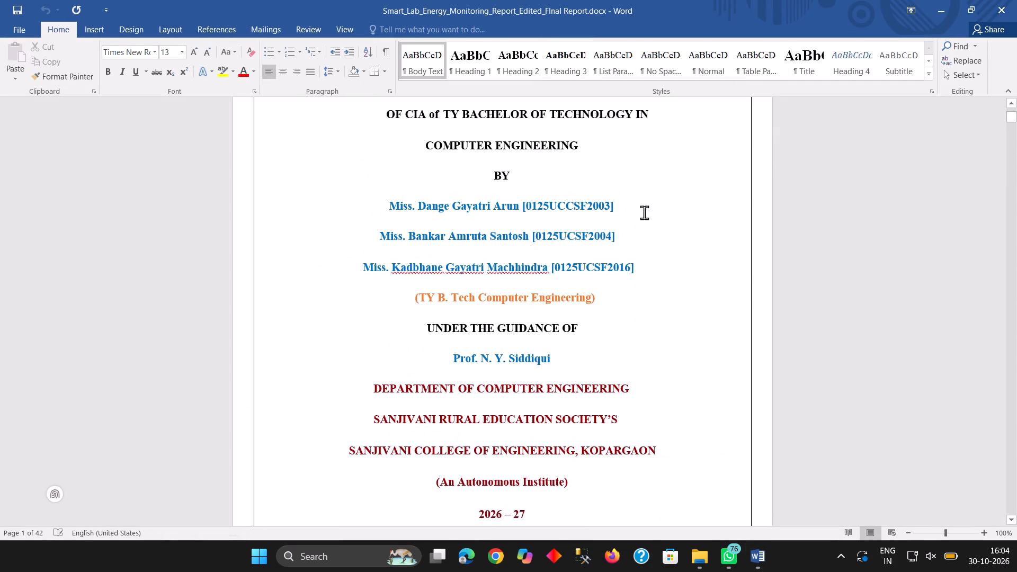
scroll(644, 212, up, 1)
scroll(644, 212, down, 2)
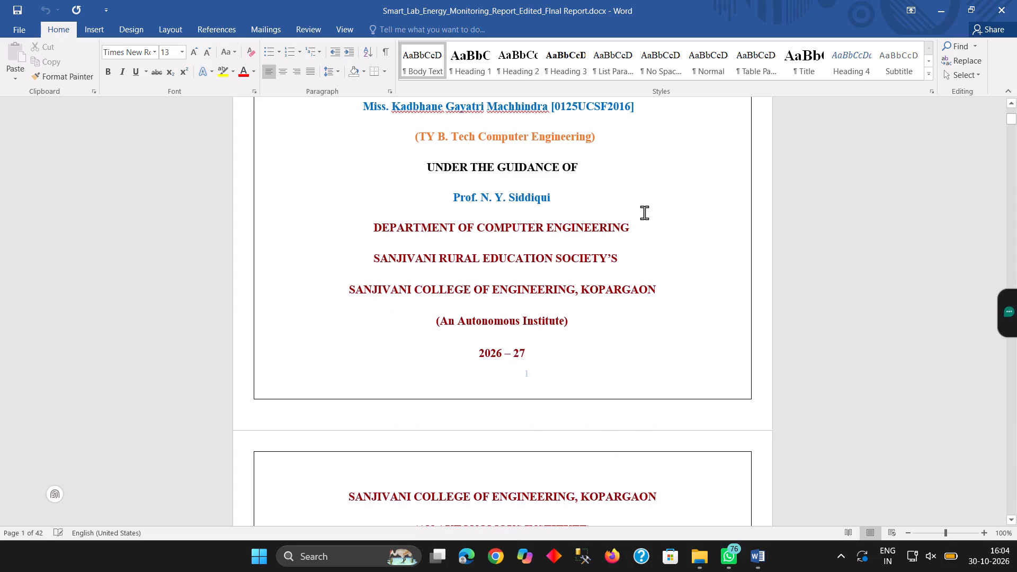
scroll(644, 212, down, 2)
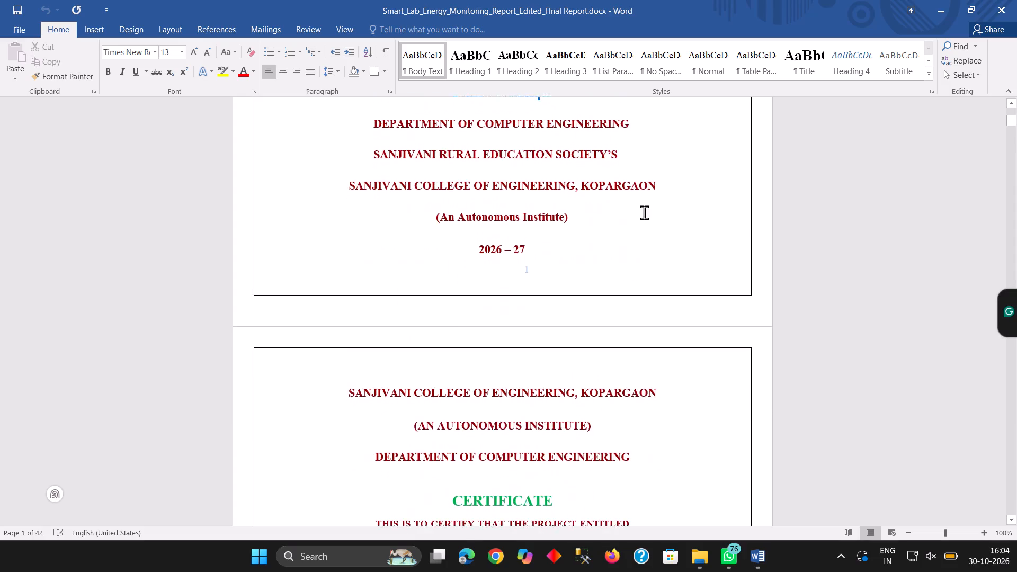
scroll(644, 212, down, 4)
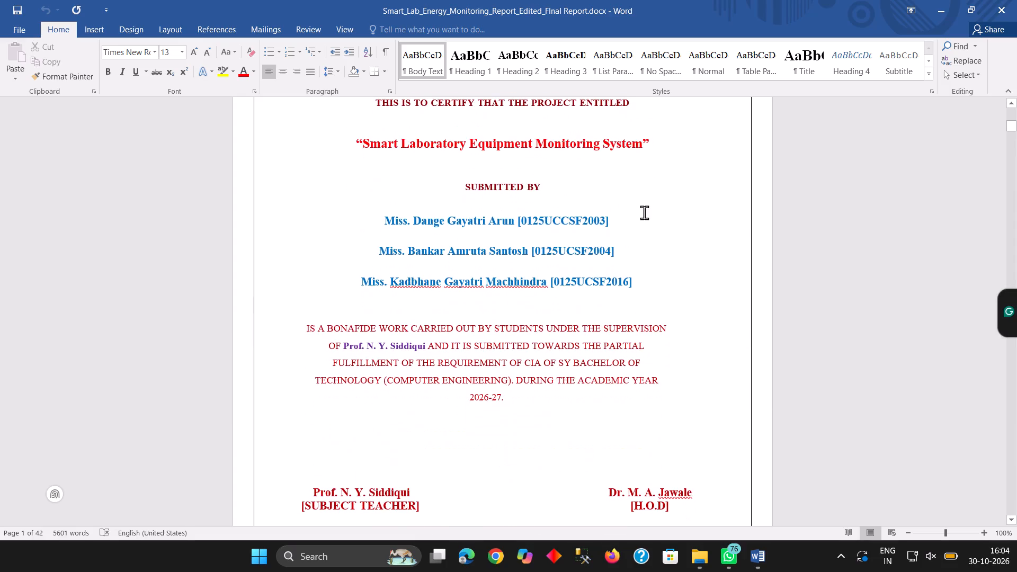
scroll(644, 212, down, 1)
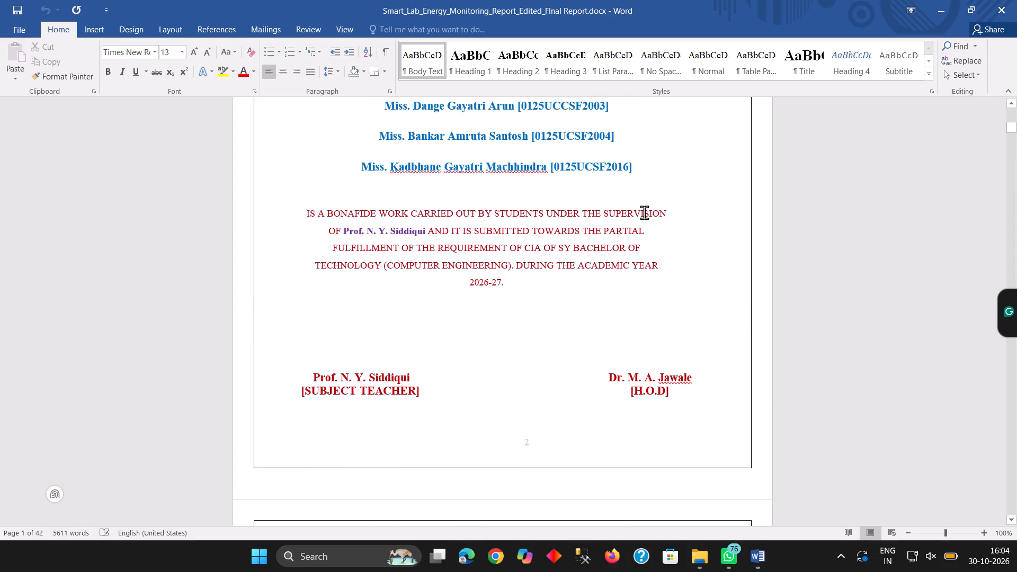
Examine the CIA approval sheet, the Table of Contents and the body pages down to the Step 7 and Step 8 descriptions.
scroll(644, 212, down, 5)
scroll(644, 212, up, 1)
scroll(644, 212, down, 4)
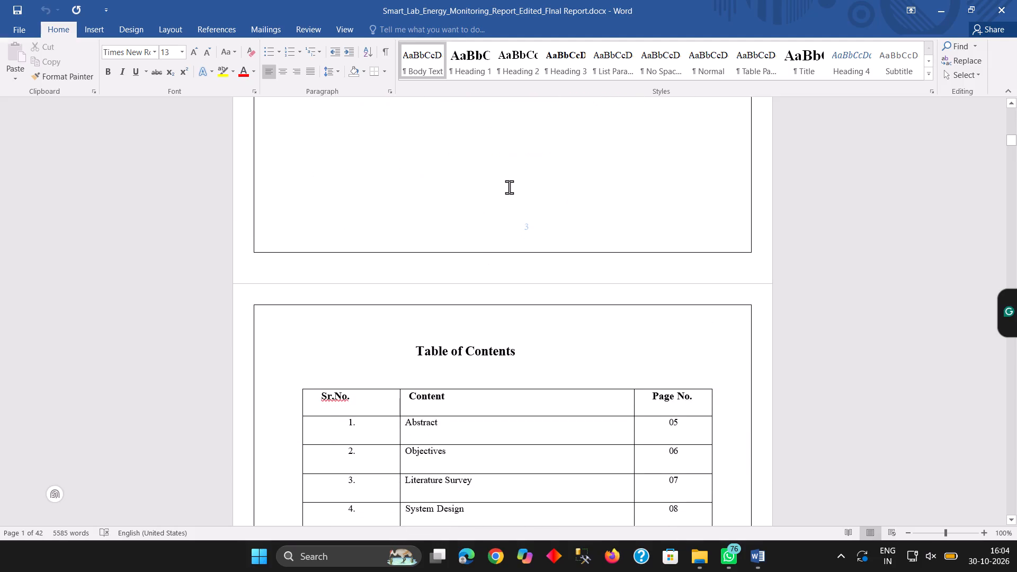
scroll(509, 187, up, 3)
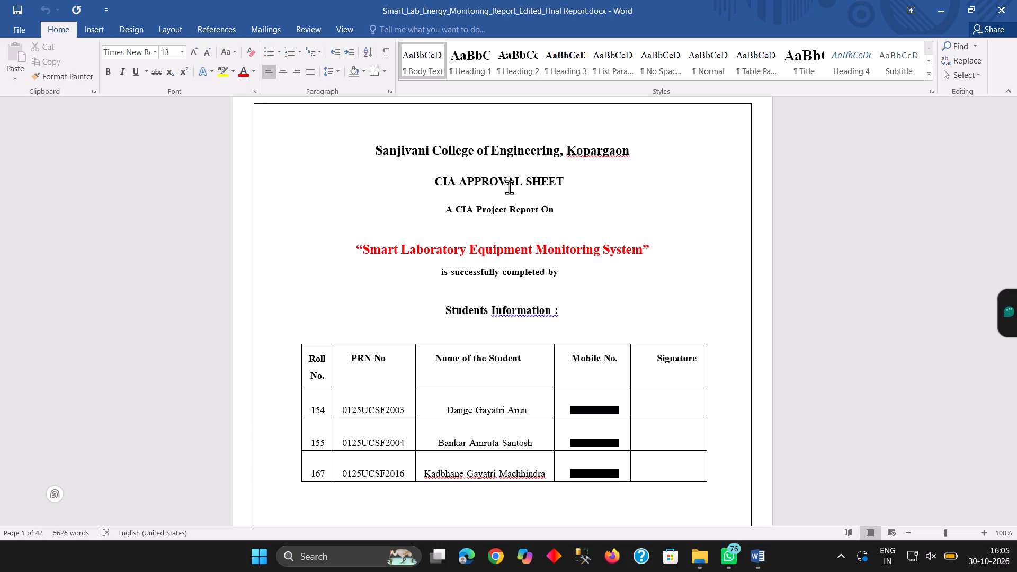
scroll(509, 187, down, 7)
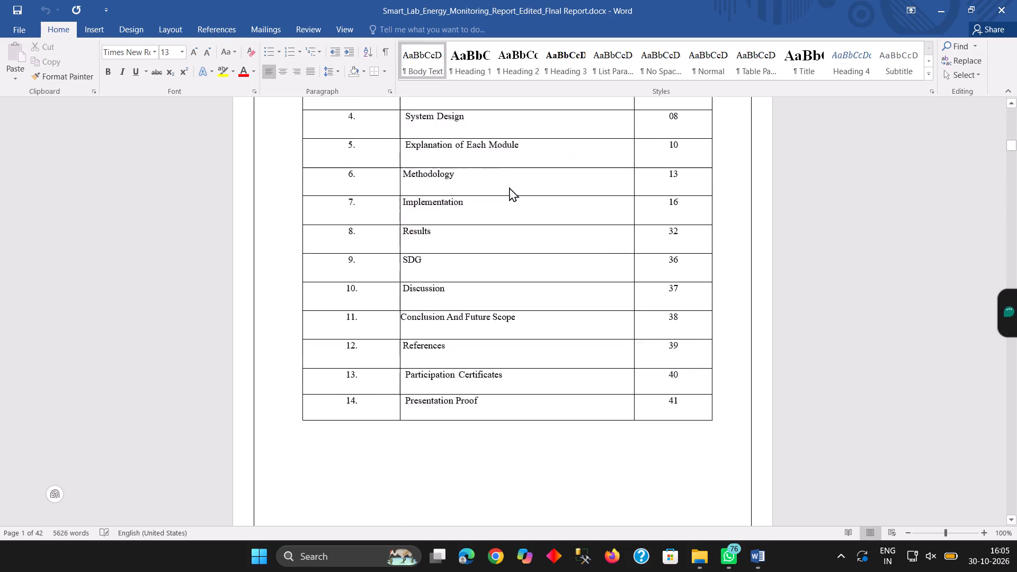
scroll(509, 187, down, 20)
scroll(509, 187, down, 20)
scroll(509, 187, down, 20)
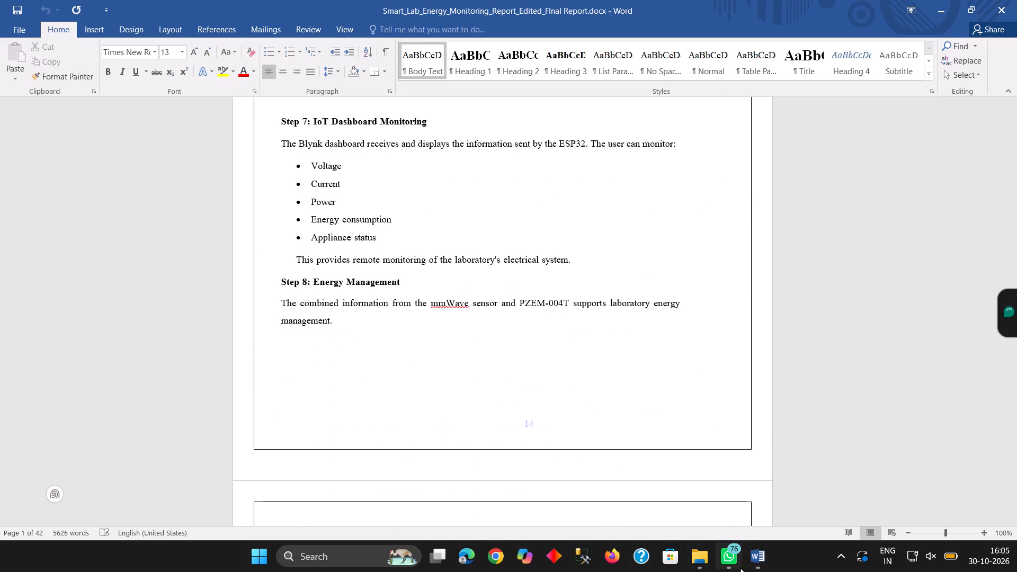
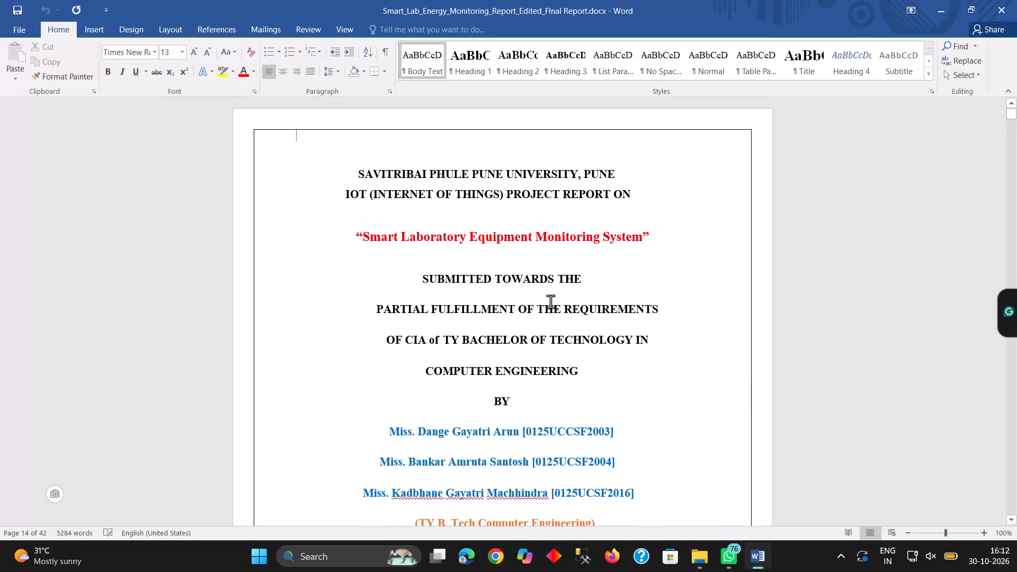
Justify the certificate page paragraph that begins "IS A BONAFIDE WORK CARRIED OUT BY STUDENTS".
scroll(550, 301, up, 3)
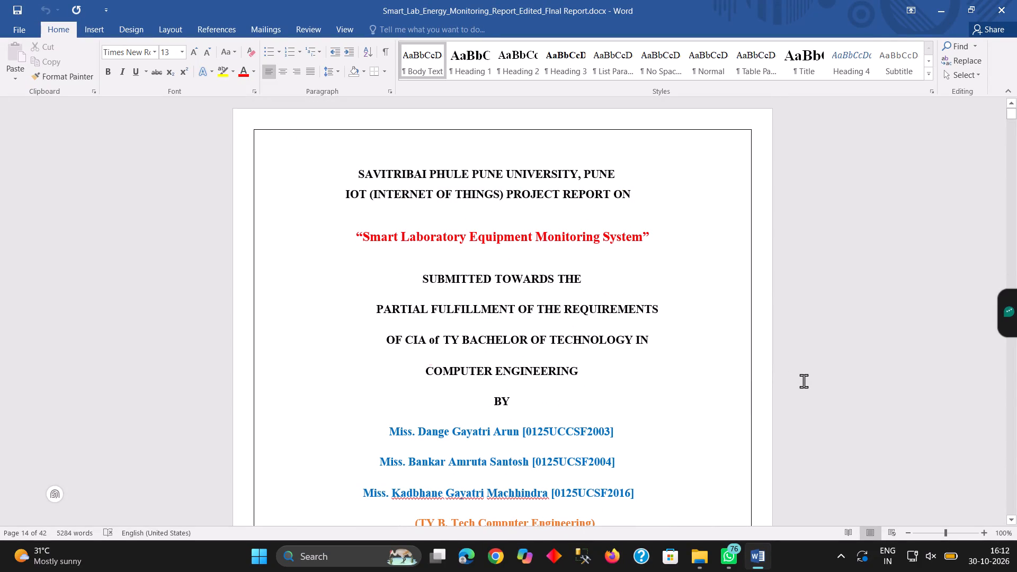
scroll(632, 389, down, 5)
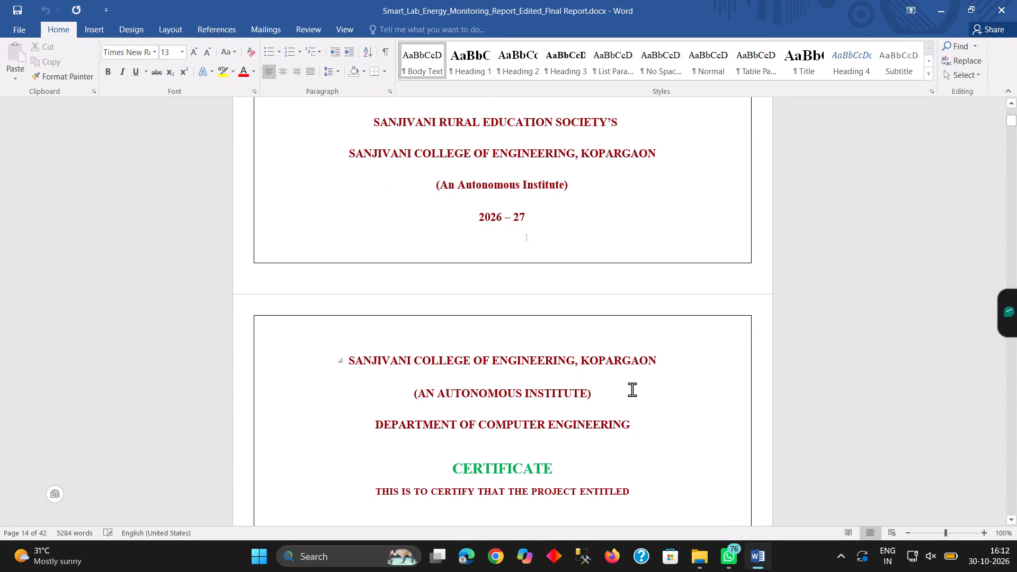
scroll(632, 389, down, 4)
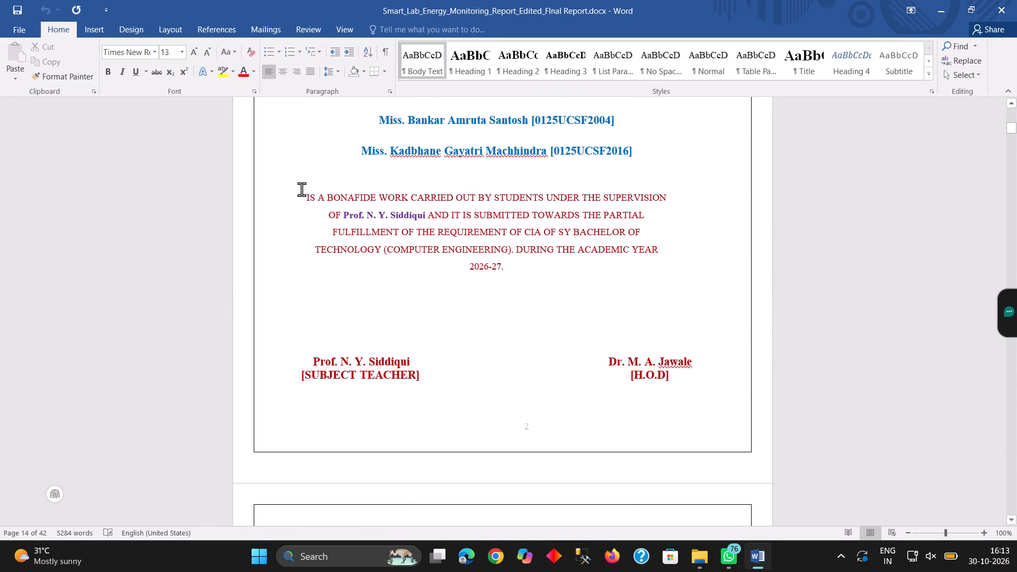
drag(301, 189, 676, 253)
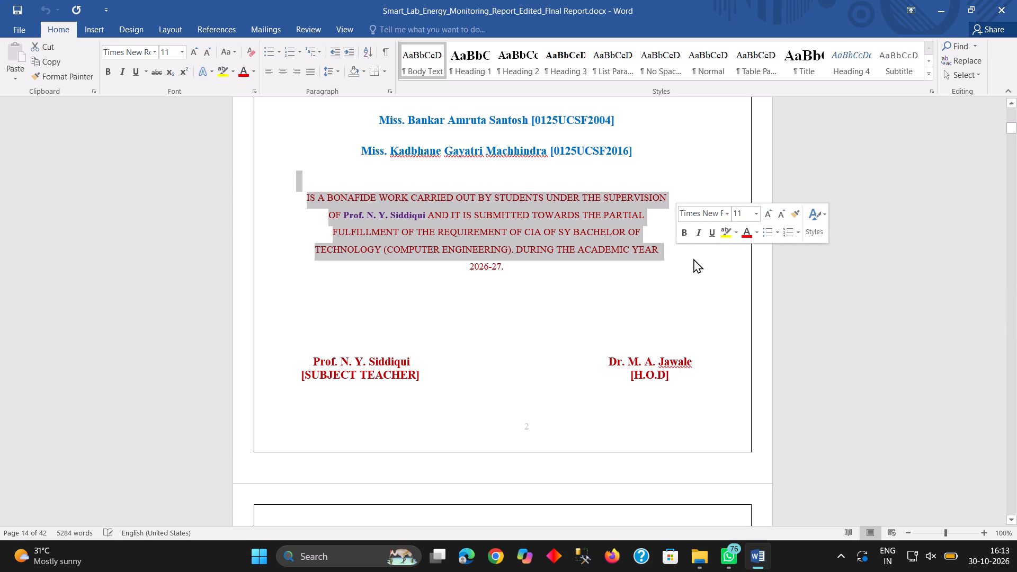
click(309, 74)
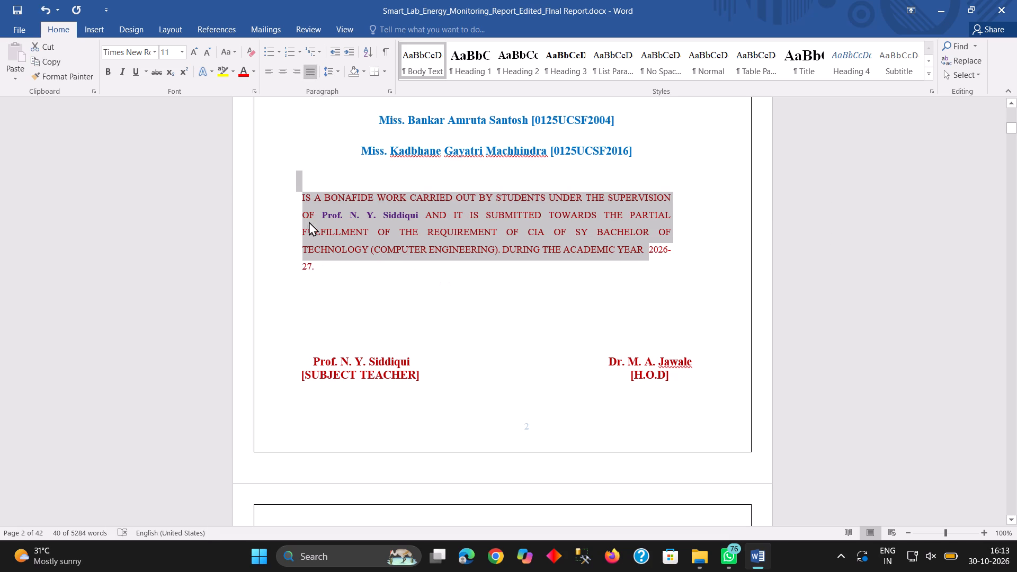
click(641, 290)
Add "AY" before 2026 – 27 at the end of the cover page and start it on its own line below "(An Autonomous Institute)".
scroll(641, 290, down, 1)
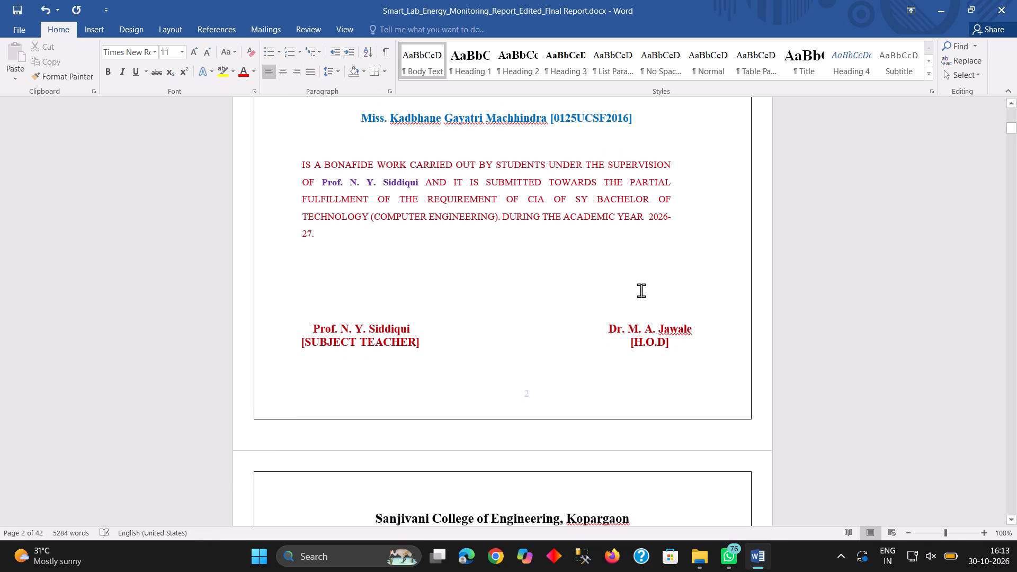
scroll(641, 290, down, 4)
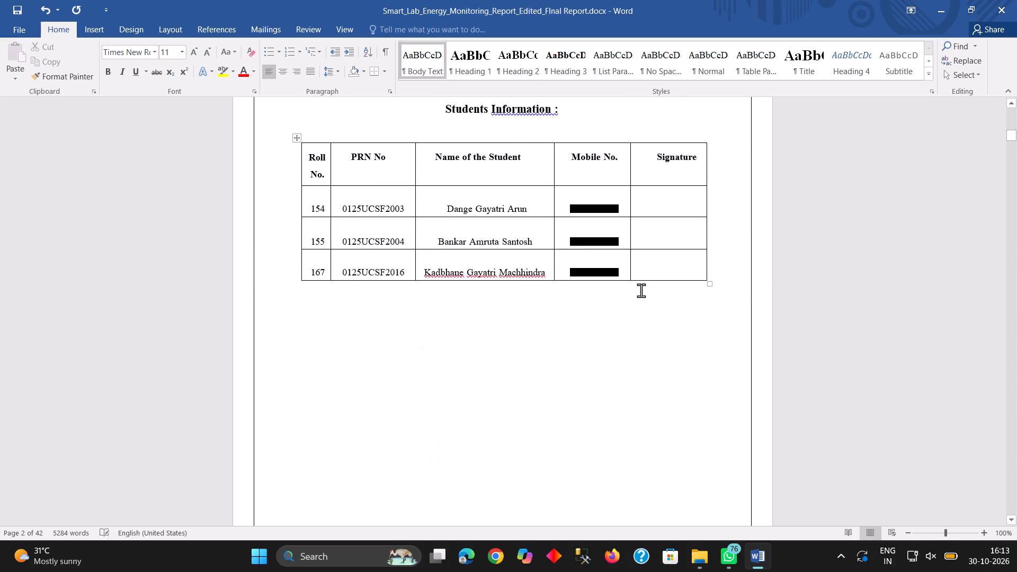
scroll(641, 290, up, 8)
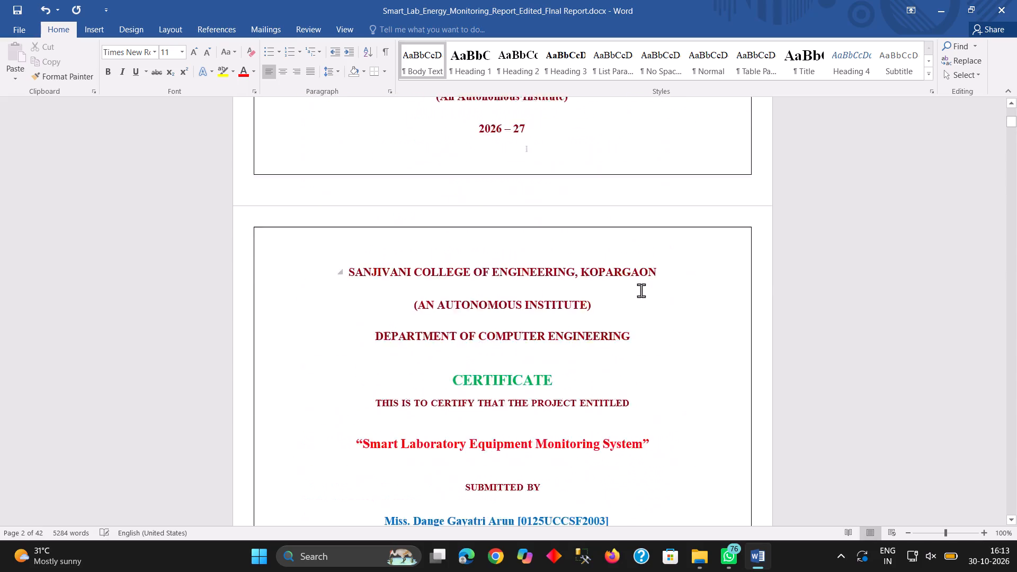
scroll(641, 290, up, 1)
scroll(641, 290, down, 3)
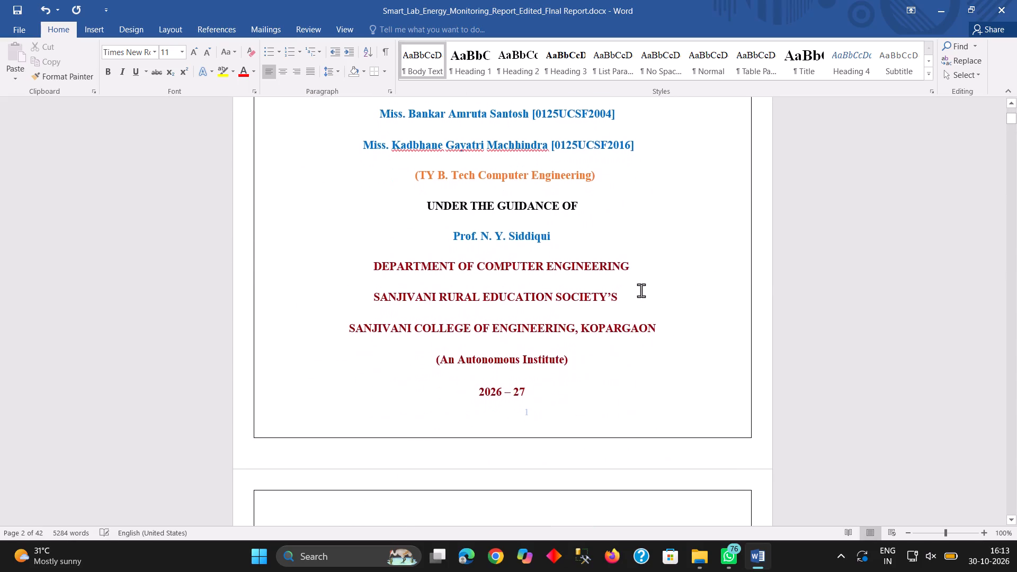
click(478, 392)
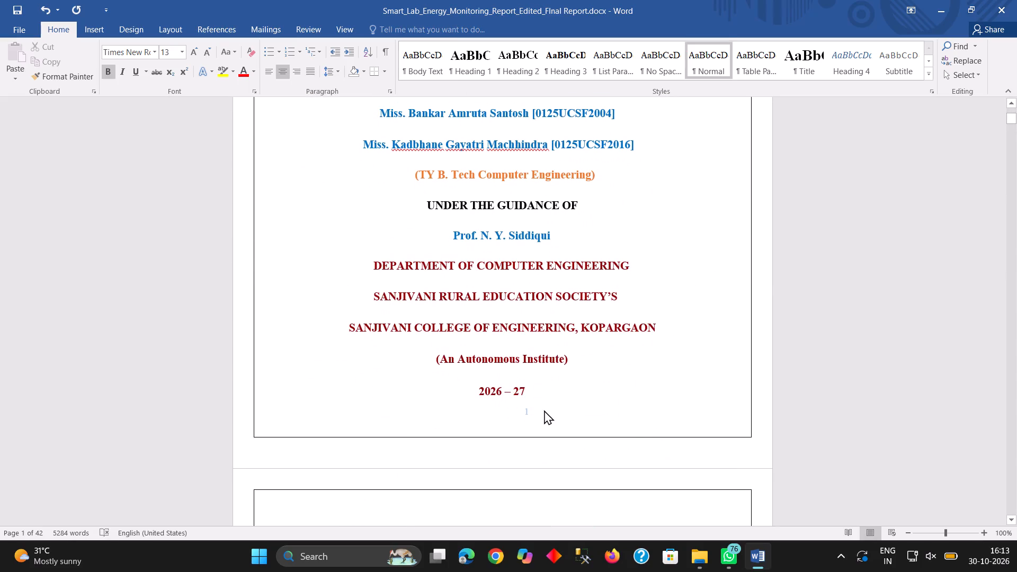
text(AY)
key(space)
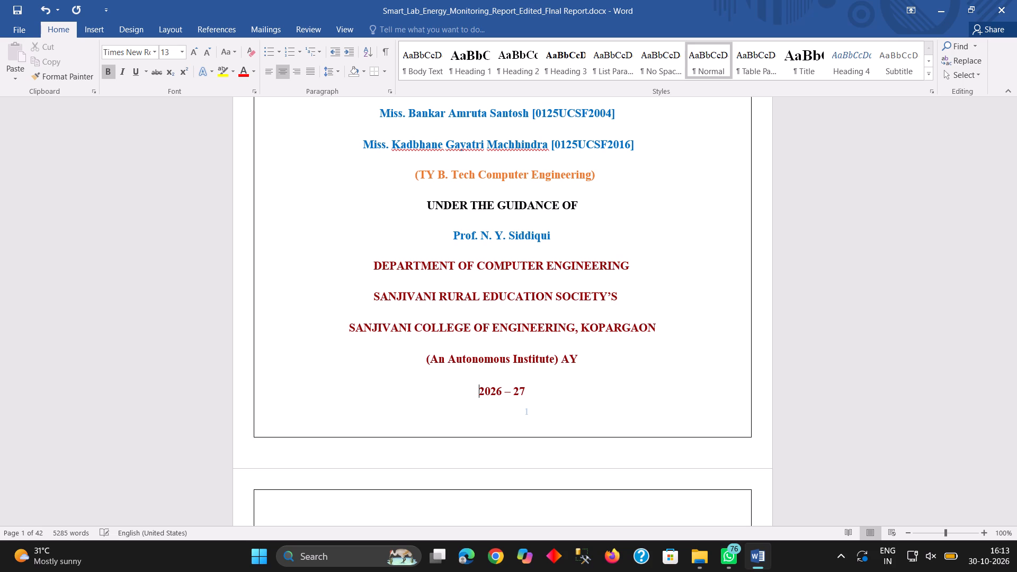
click(565, 359)
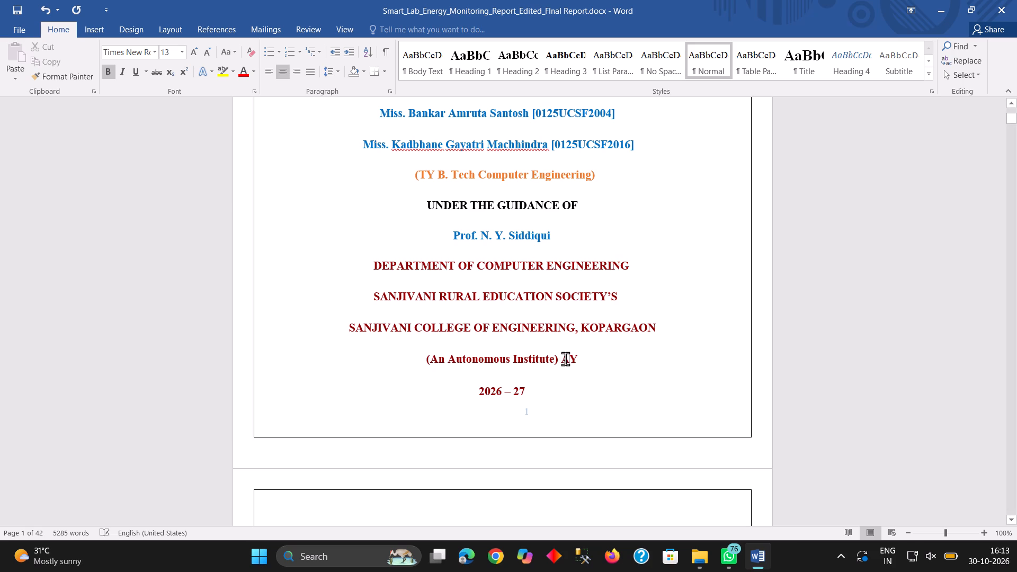
key(Left)
key(Return)
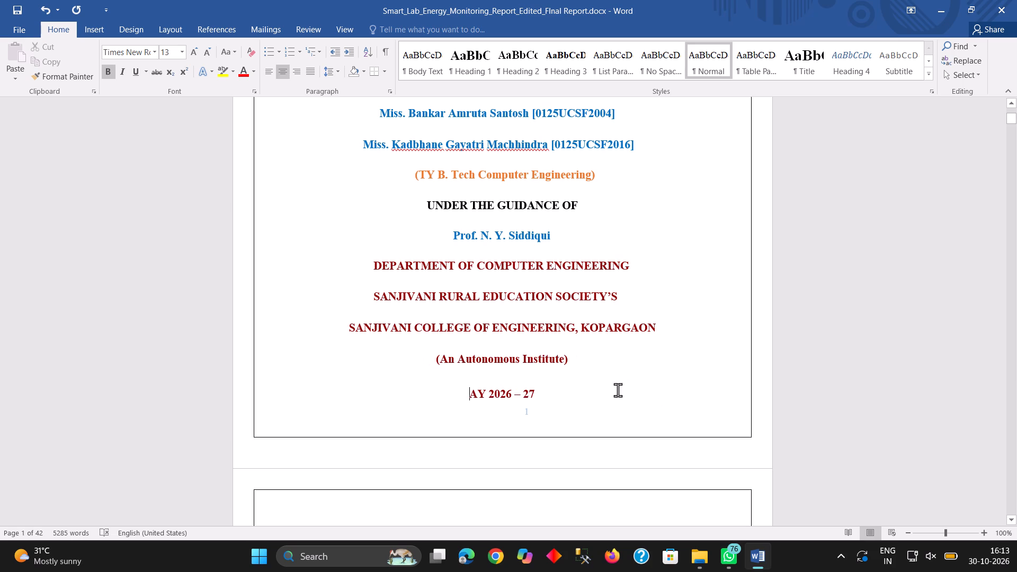
Copy "ACADEMIC YEAR" from the certificate paragraph and paste it on a new line below "(An Autonomous Institute)" on the cover page.
scroll(594, 392, down, 6)
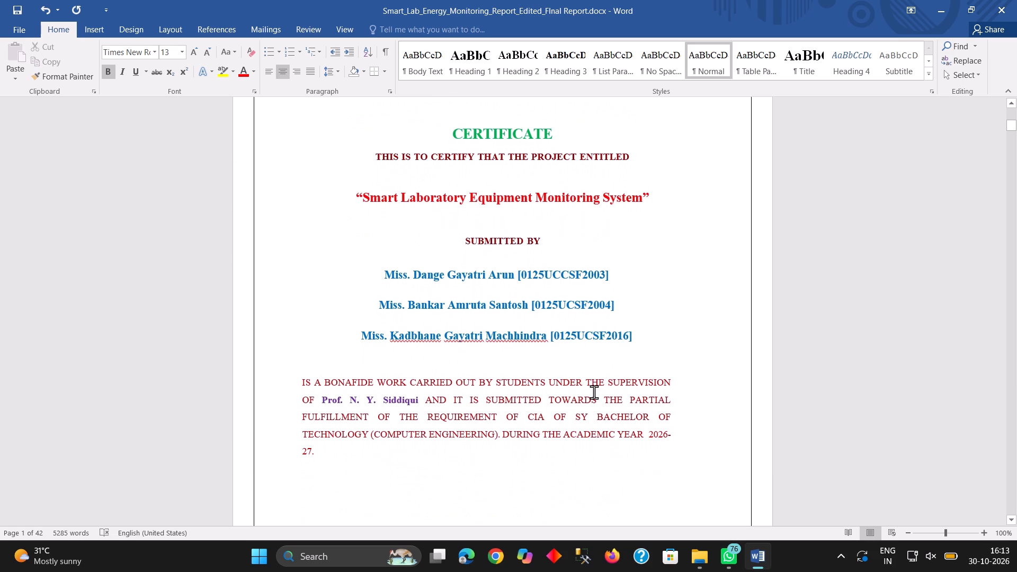
drag(560, 431, 578, 432)
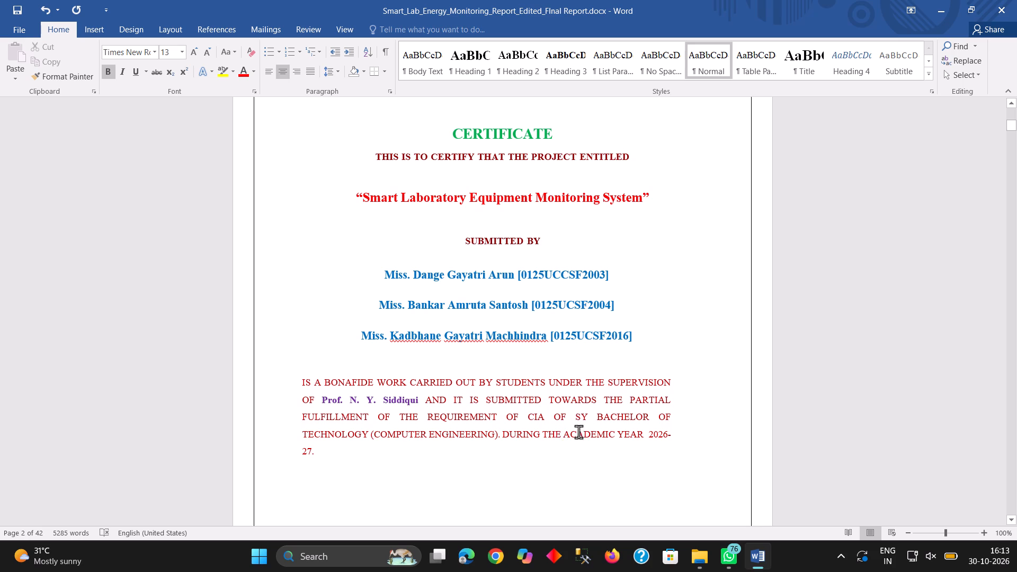
drag(578, 432, 630, 433)
click(630, 433)
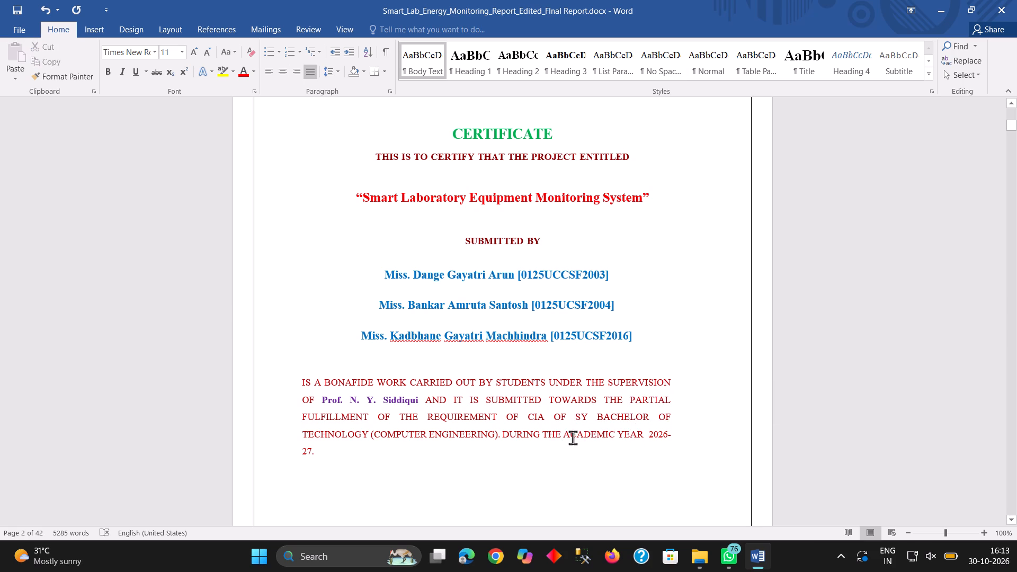
drag(565, 433, 646, 434)
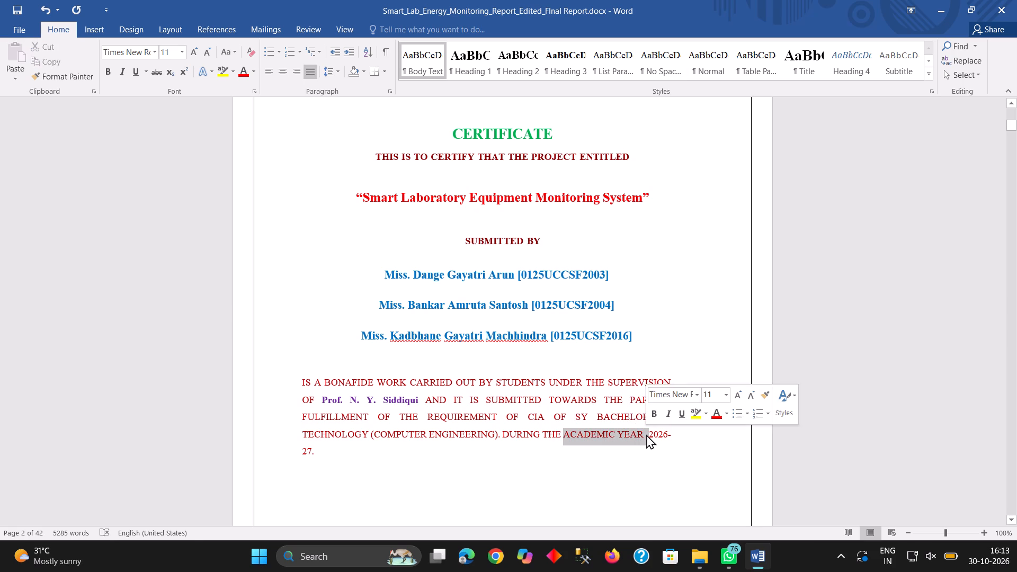
key(ctrl+c)
scroll(504, 415, up, 3)
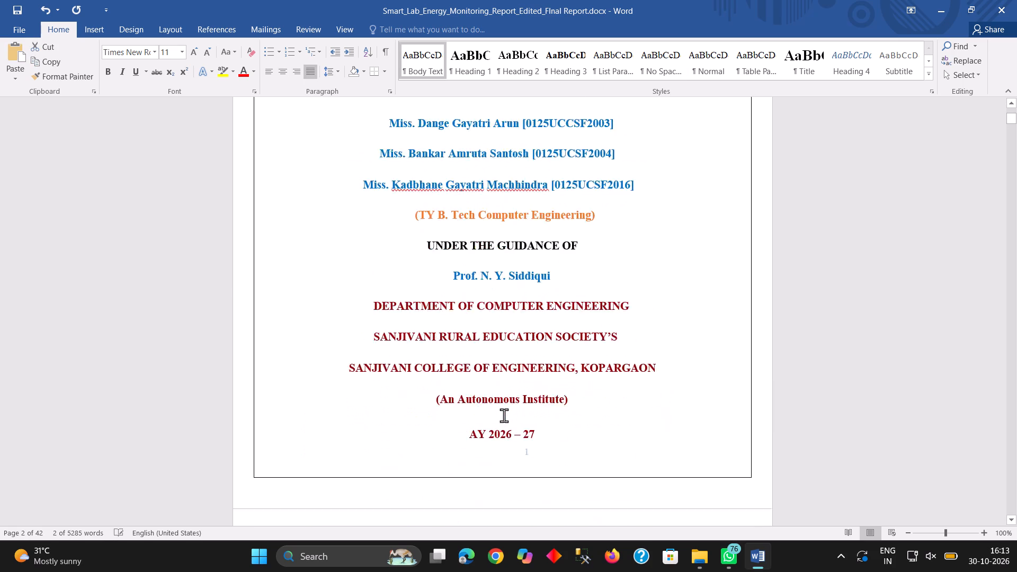
click(597, 453)
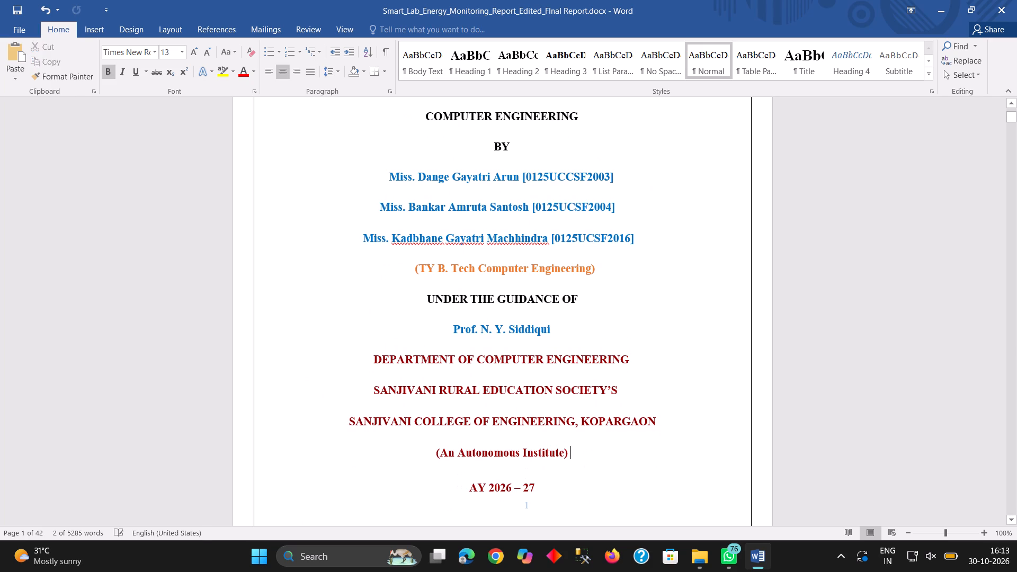
key(Return)
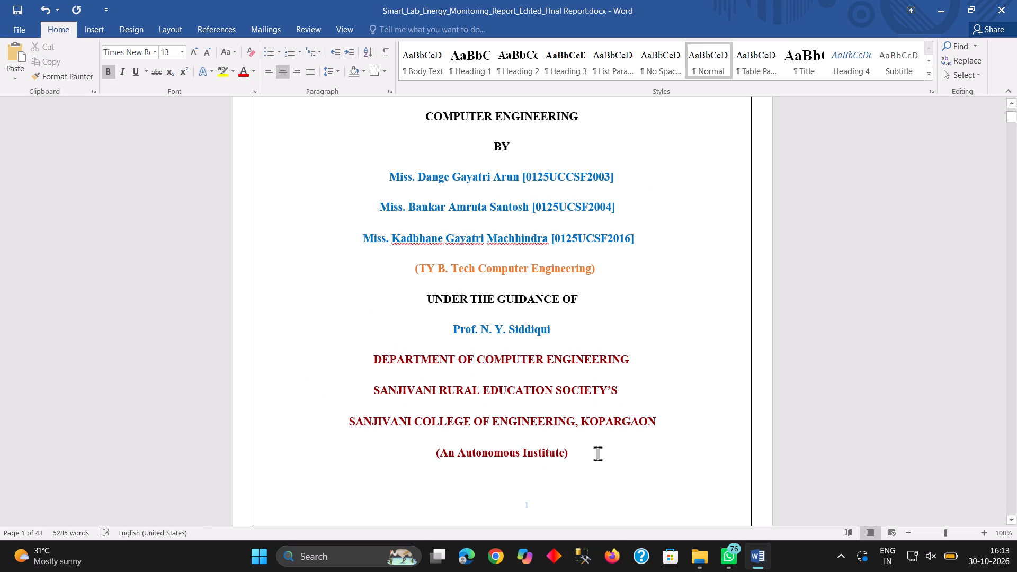
key(ctrl+v)
Set the line spacing of the cover page's last three lines, from "(An Autonomous Institute)" to the year, to 1.0.
scroll(597, 453, down, 1)
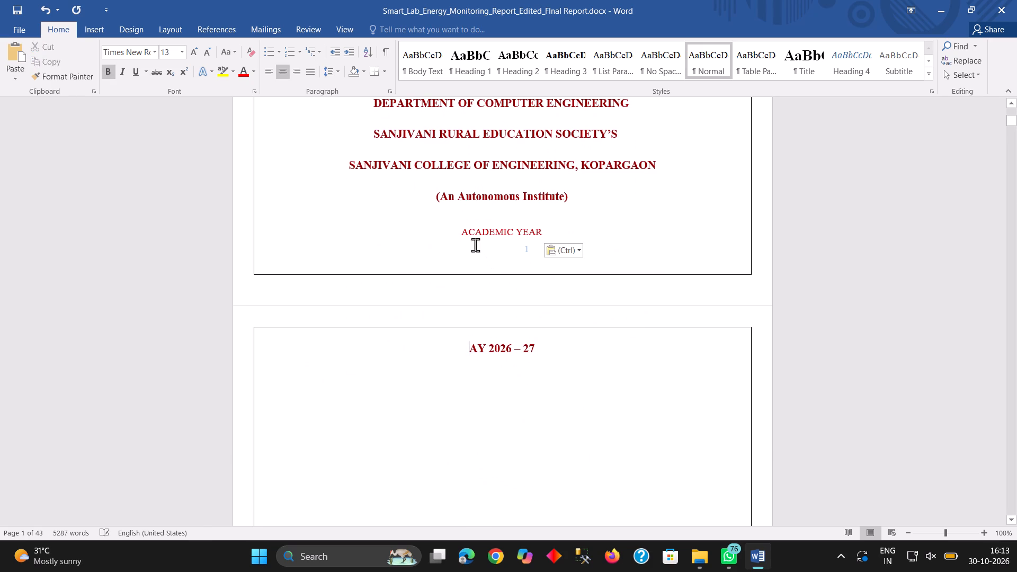
drag(436, 201, 566, 332)
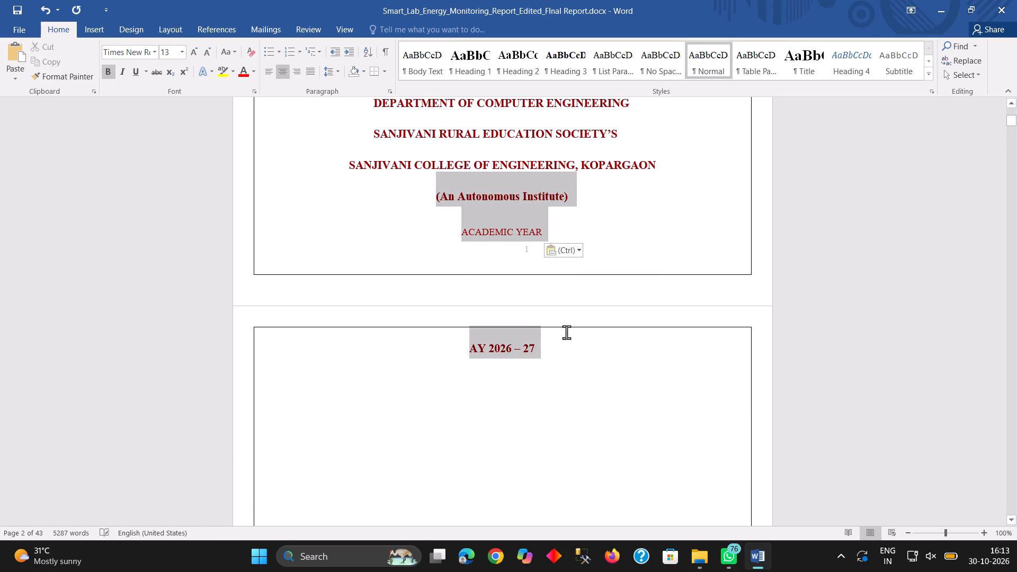
drag(566, 332, 552, 350)
click(335, 73)
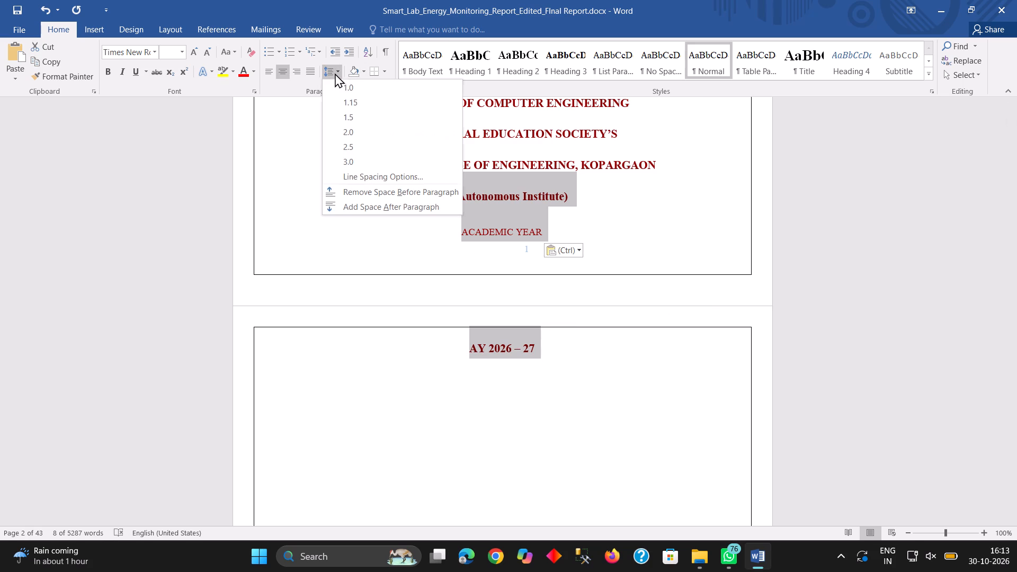
click(360, 85)
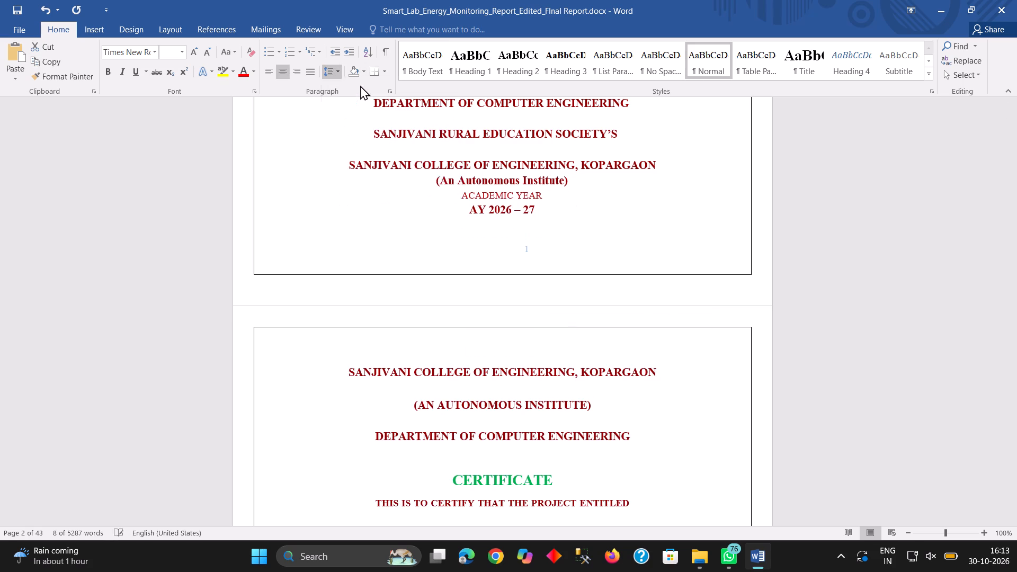
click(611, 197)
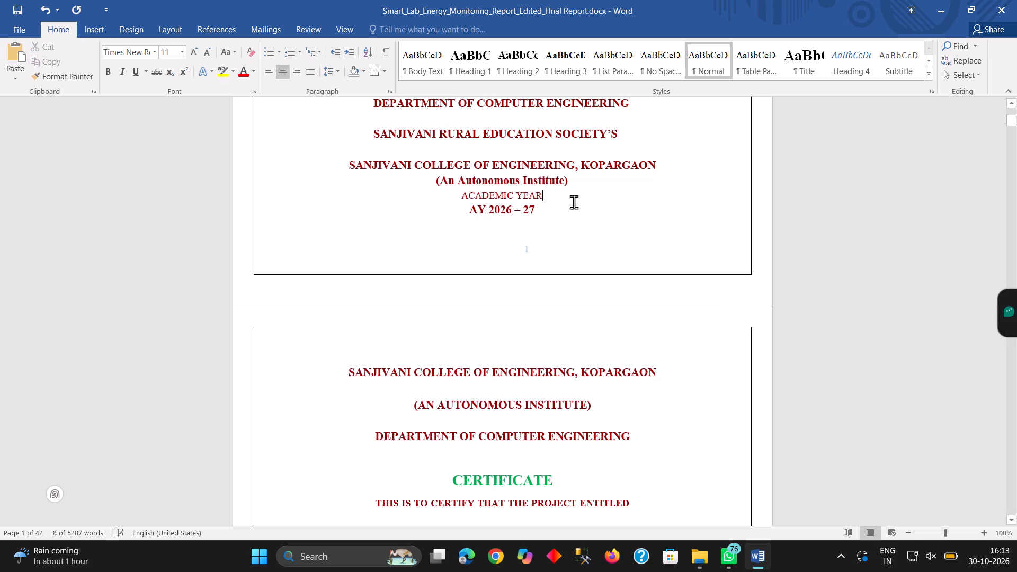
Delete "AY" before 2026 – 27 on the cover page.
click(489, 204)
key(BackSpace)
key(BackSpace)
key(BackSpace)
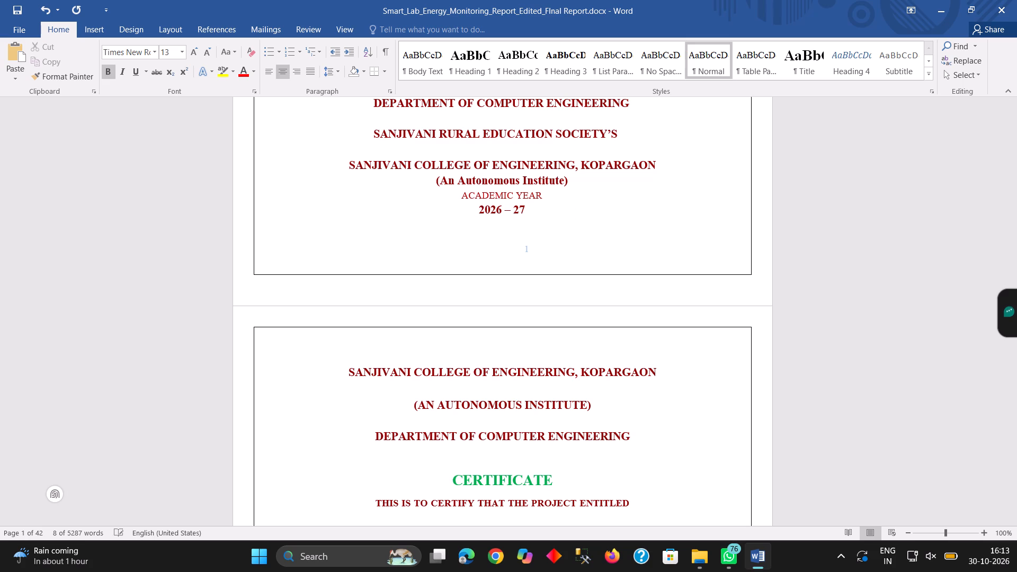
Save the report.
scroll(577, 213, up, 2)
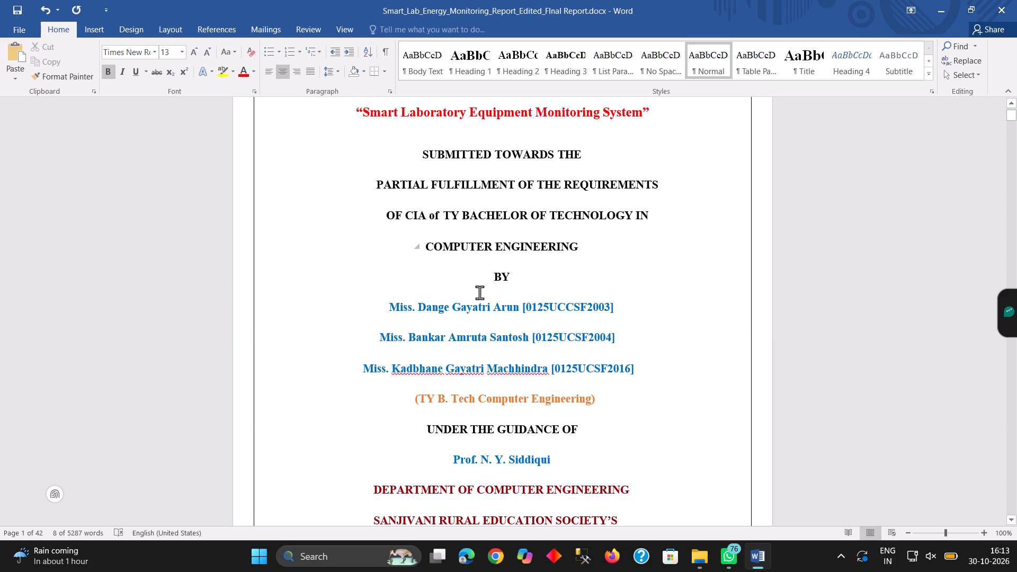
key(ctrl+s)
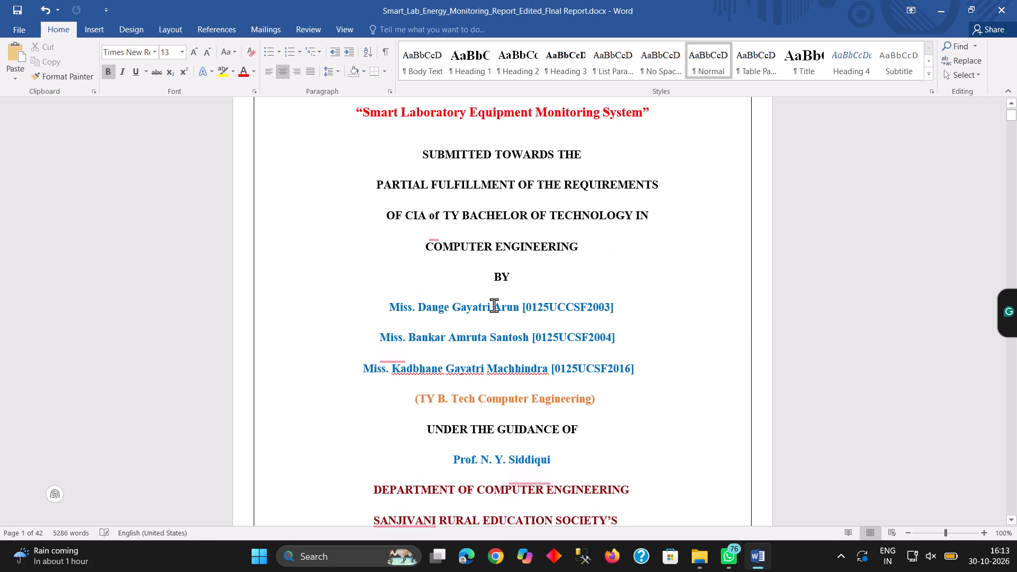
Examine the end of the cover page, the certificate page and the CIA approval sheet with its students information table.
scroll(452, 329, down, 2)
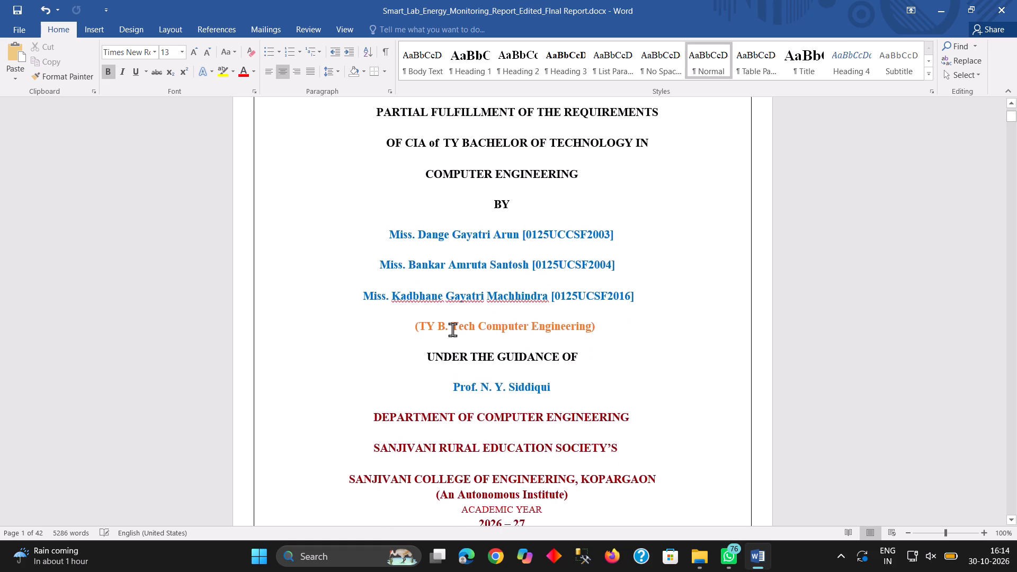
scroll(452, 329, down, 1)
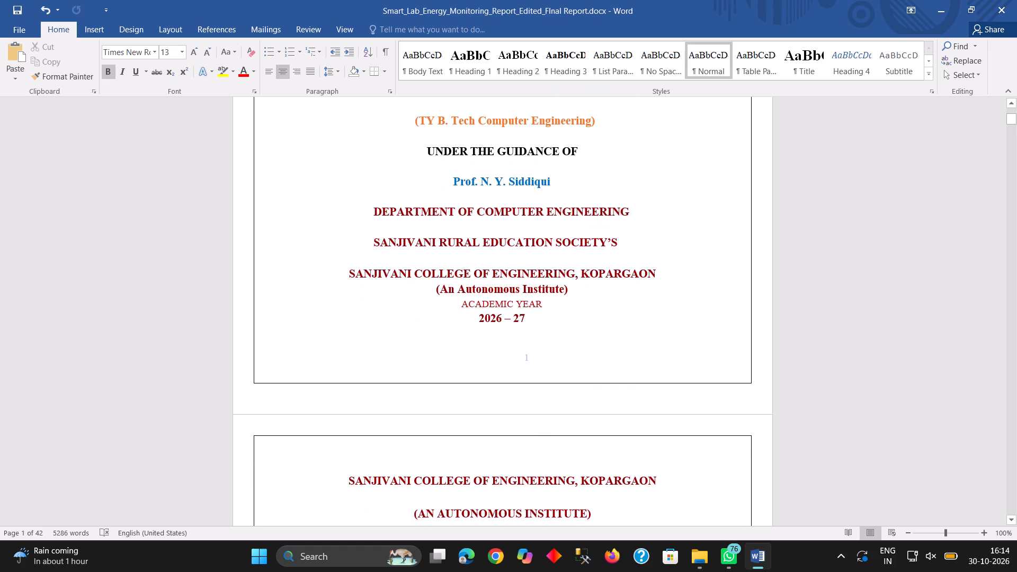
scroll(452, 329, down, 1)
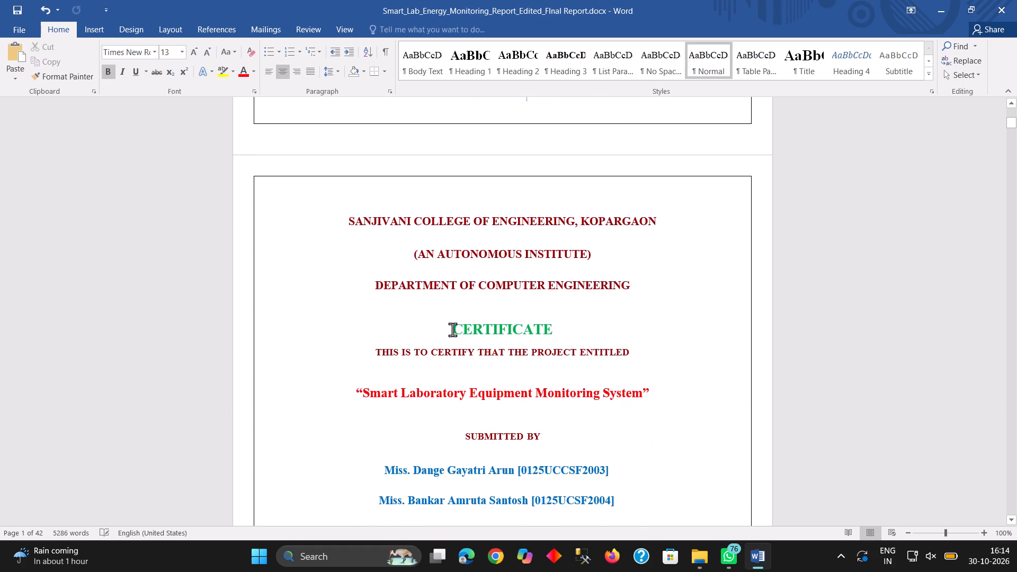
scroll(452, 329, down, 1)
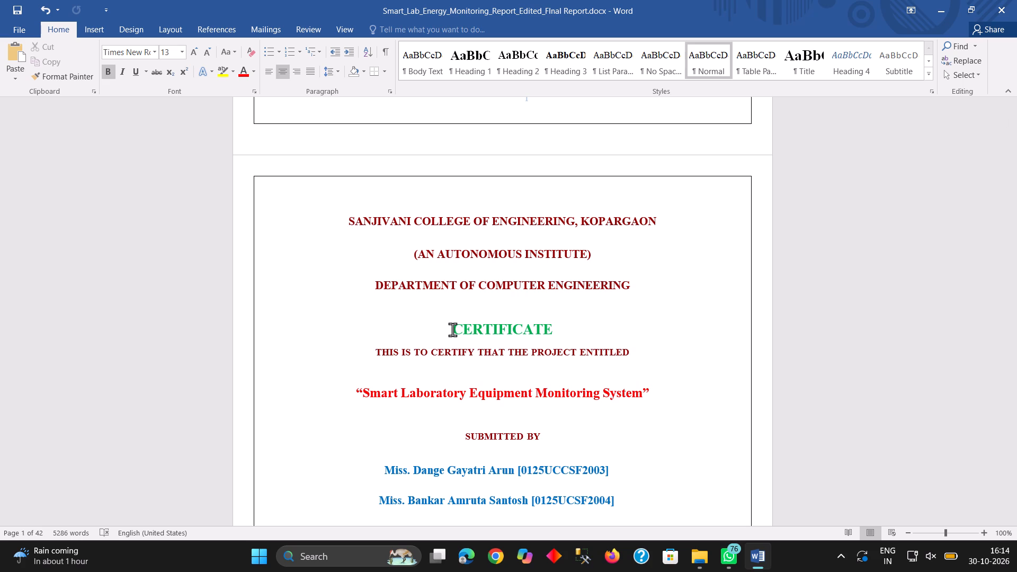
scroll(452, 329, down, 2)
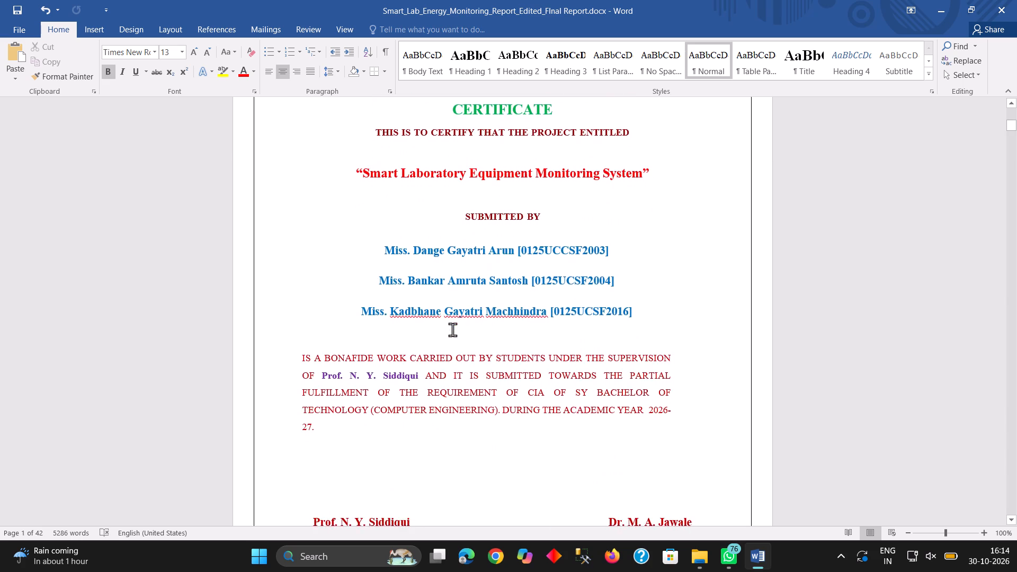
scroll(452, 329, down, 2)
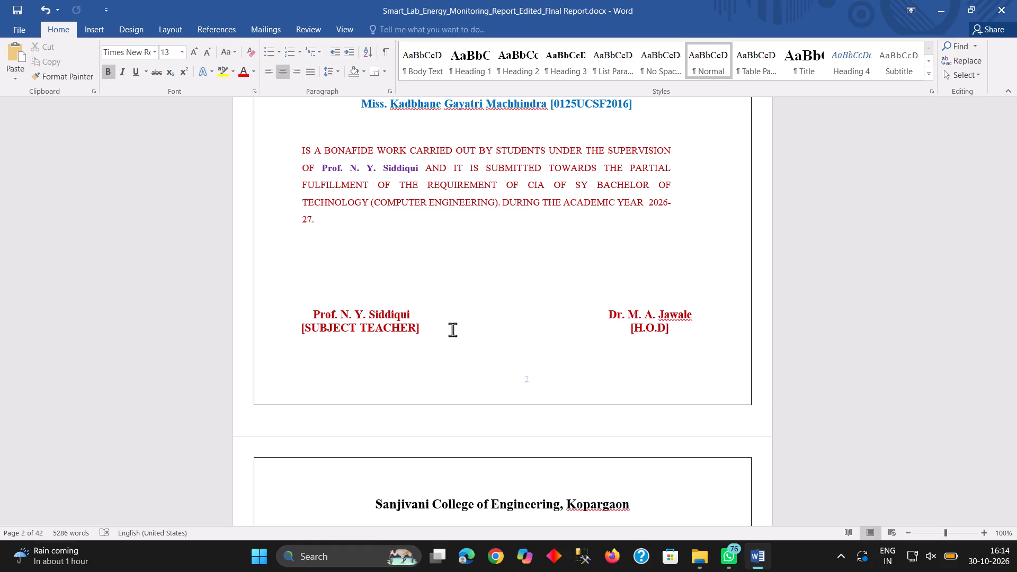
scroll(452, 329, down, 2)
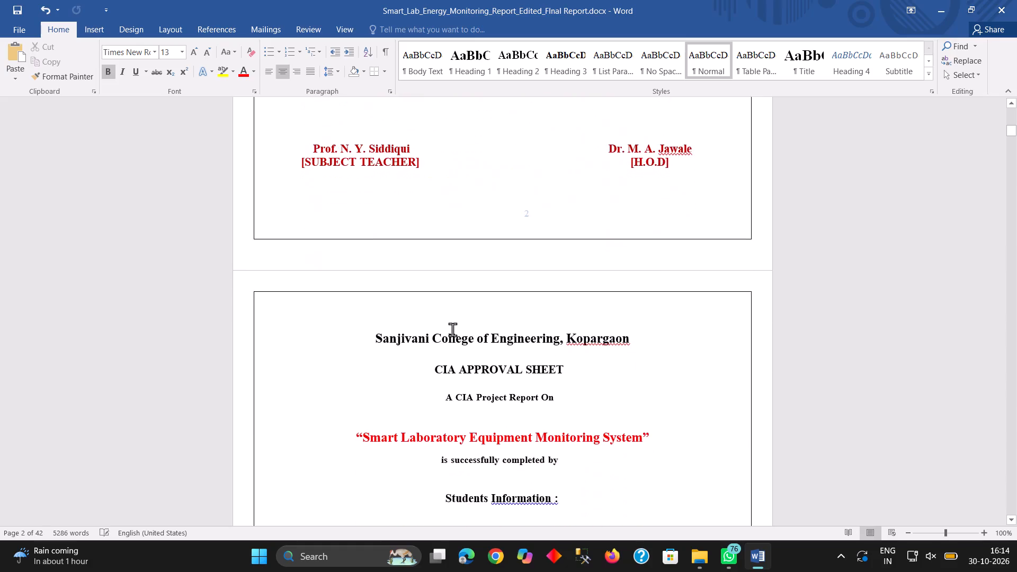
scroll(452, 329, up, 1)
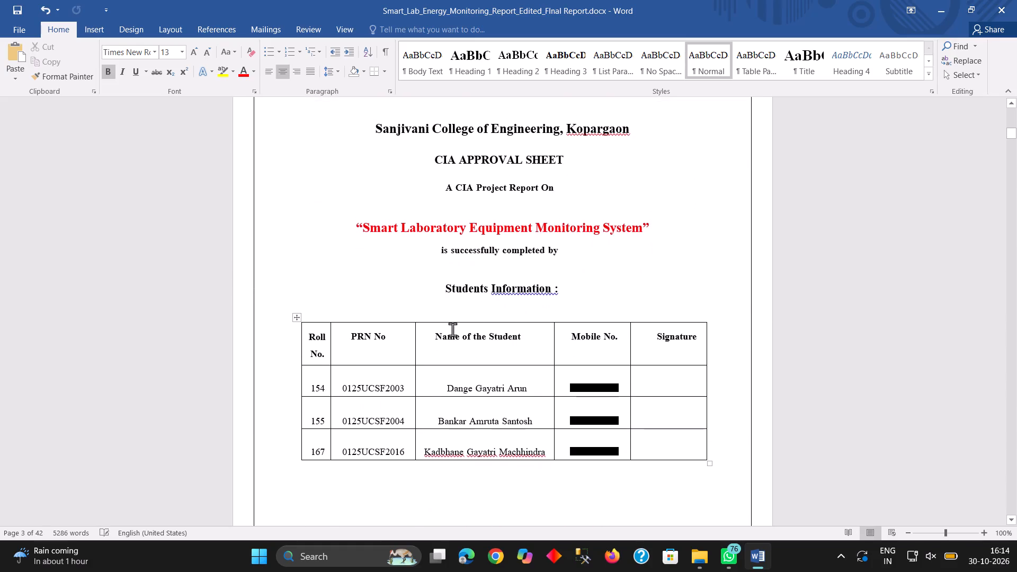
scroll(452, 329, up, 1)
scroll(452, 329, down, 3)
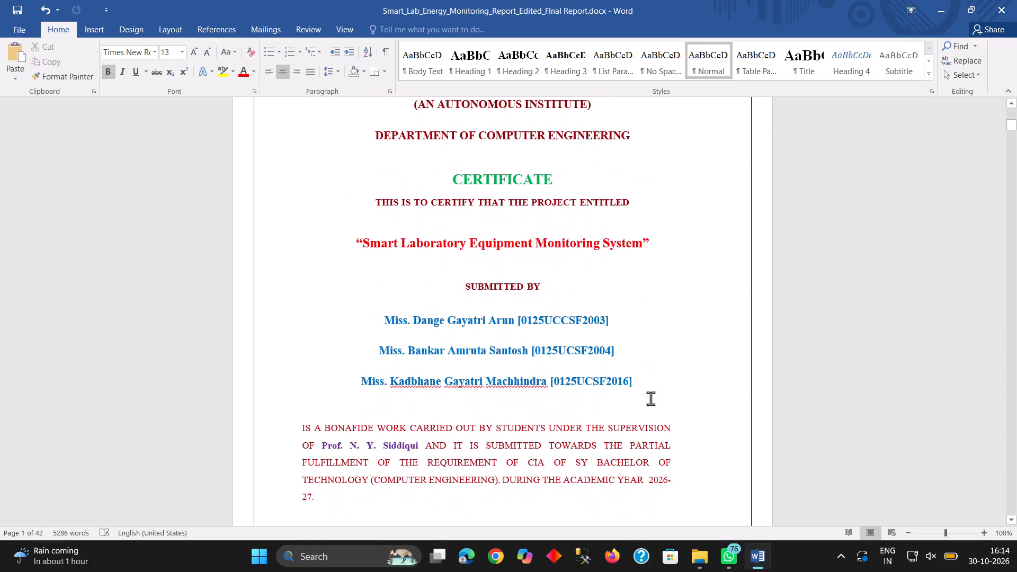
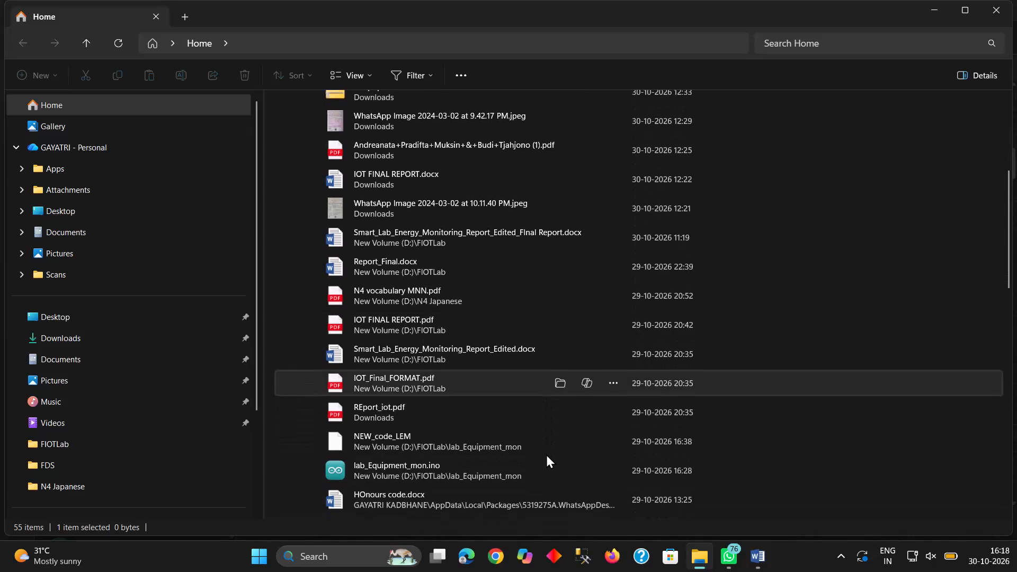
Look through the recent files listed on File Explorer's Home page.
scroll(546, 454, down, 3)
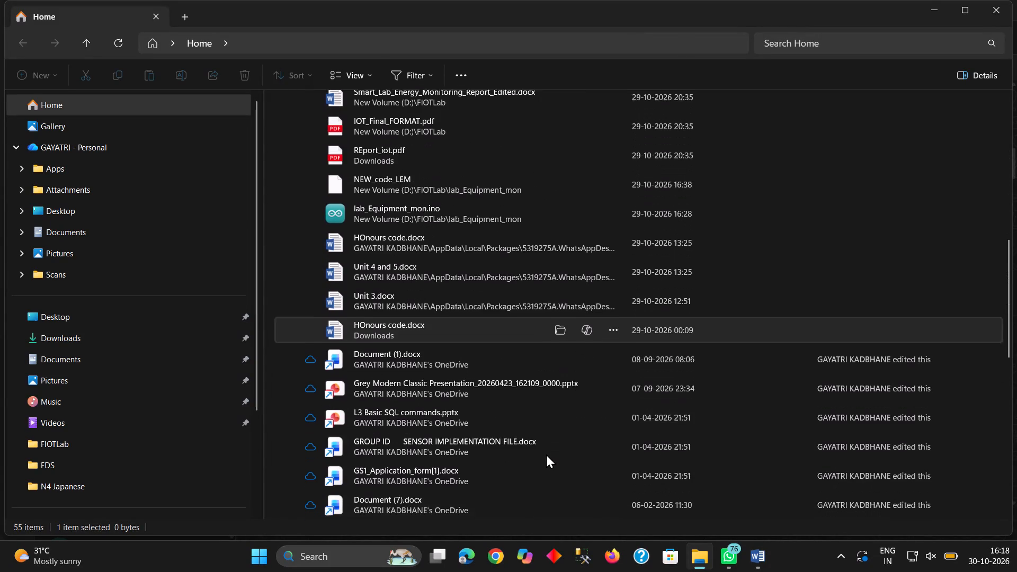
scroll(546, 454, down, 5)
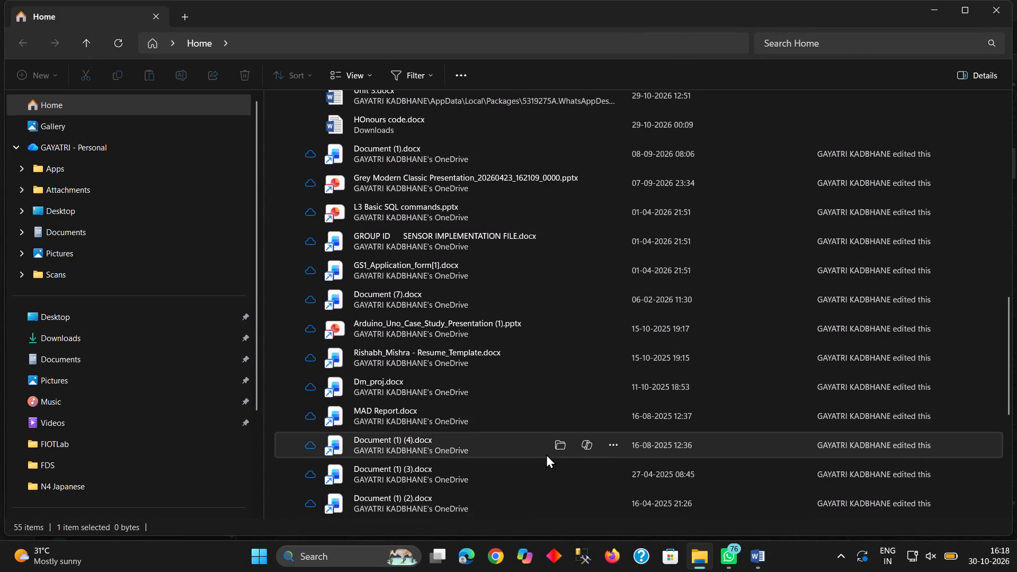
scroll(546, 454, down, 4)
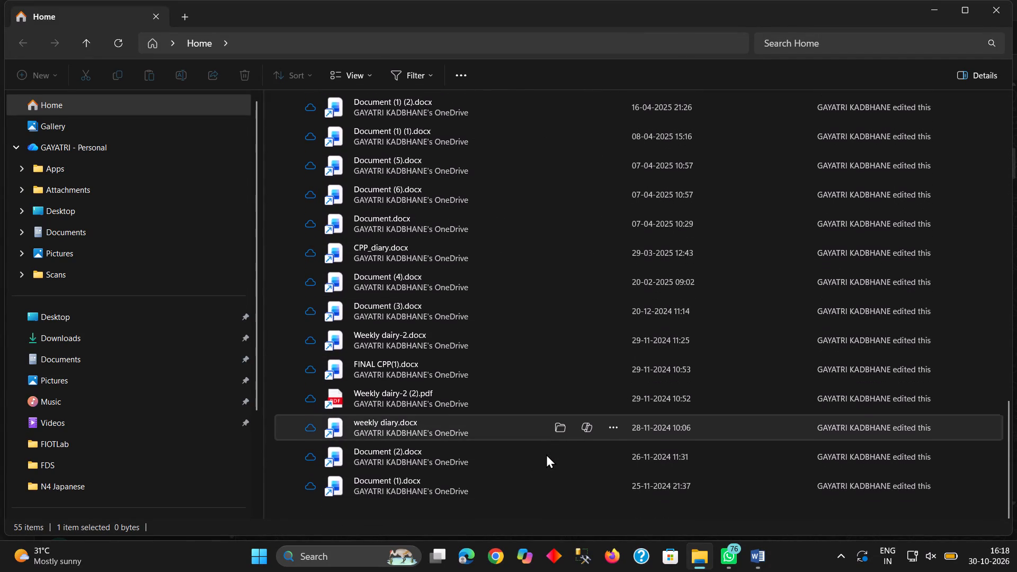
scroll(546, 454, down, 1)
scroll(487, 442, up, 5)
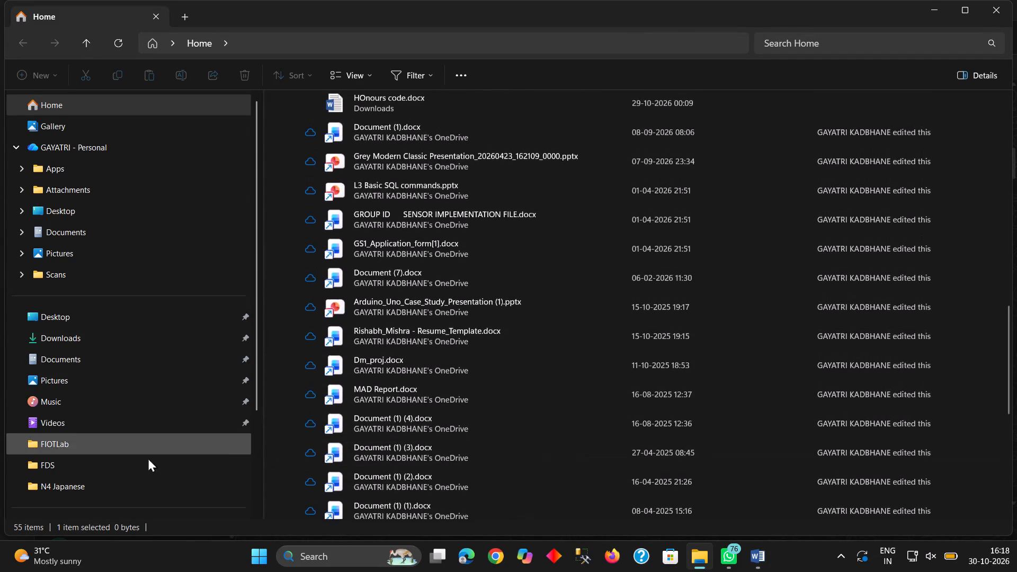
Look through the folders on New Volume (D:), including Mini_project and its click n go subfolder.
scroll(66, 467, down, 1)
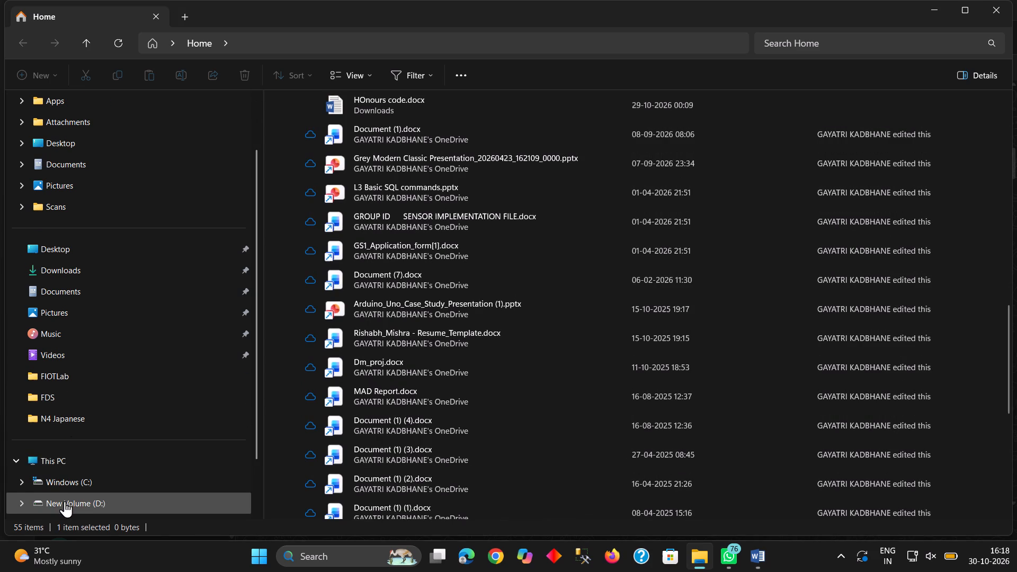
click(65, 501)
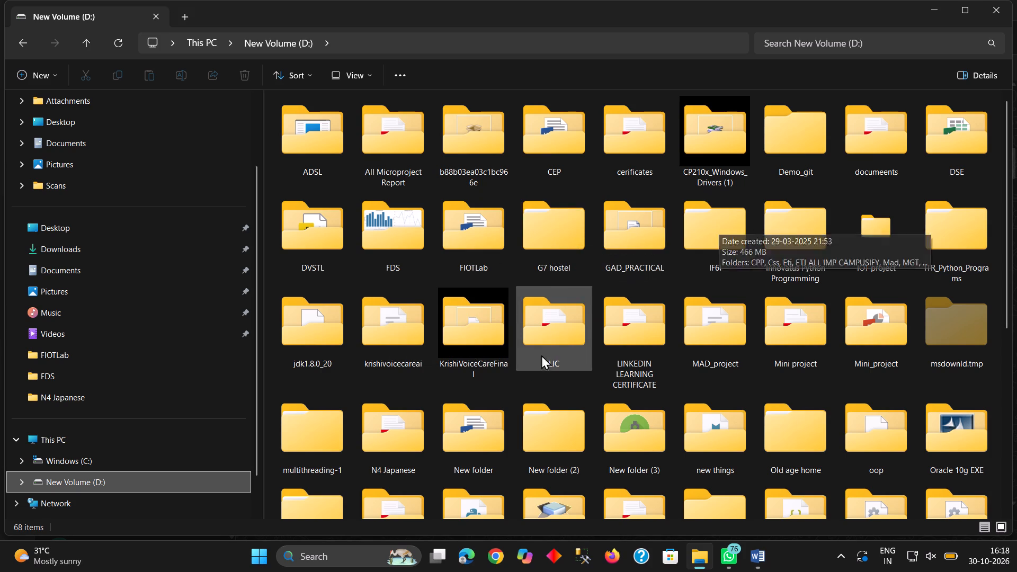
double_click(887, 345)
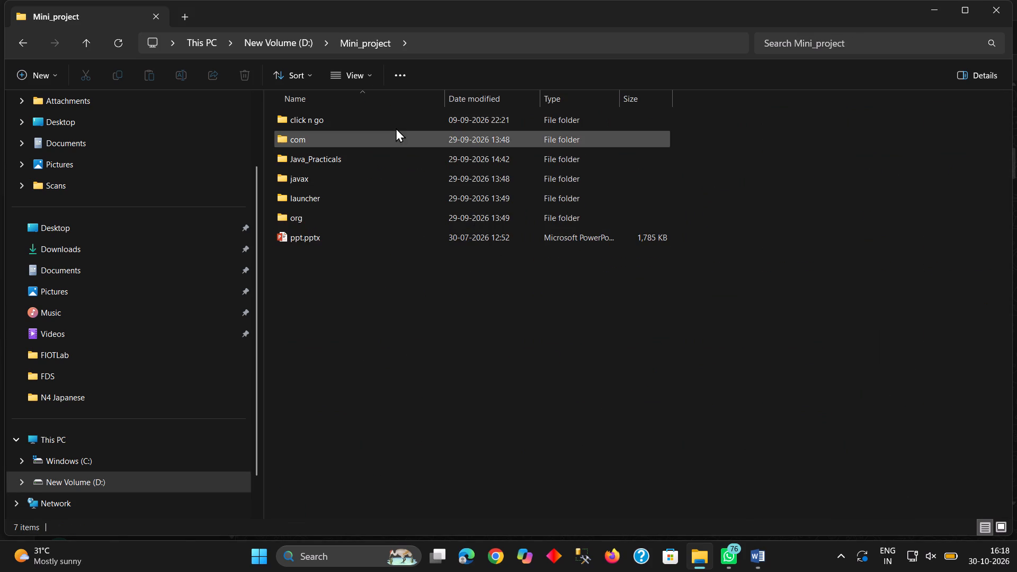
double_click(395, 123)
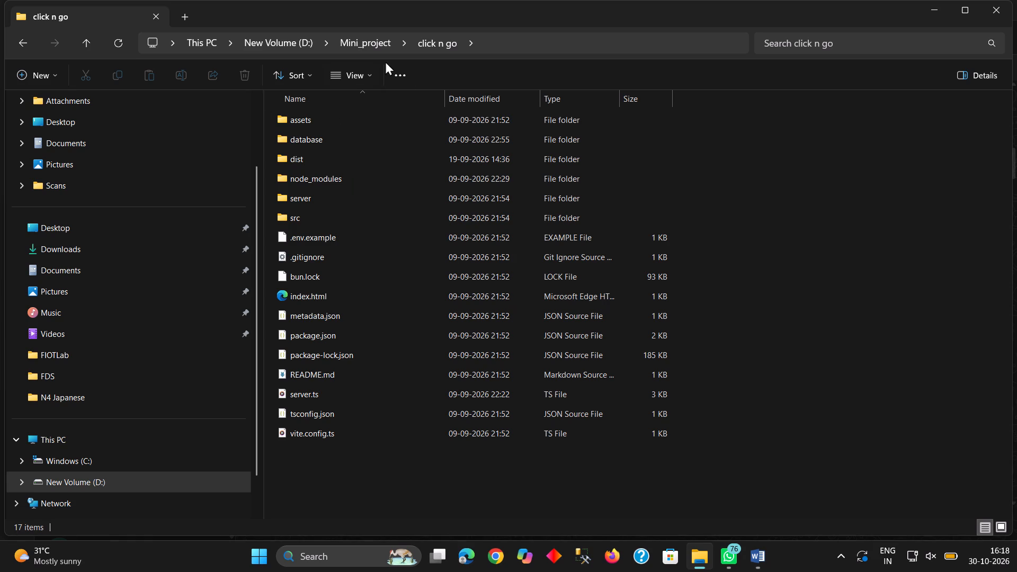
click(369, 41)
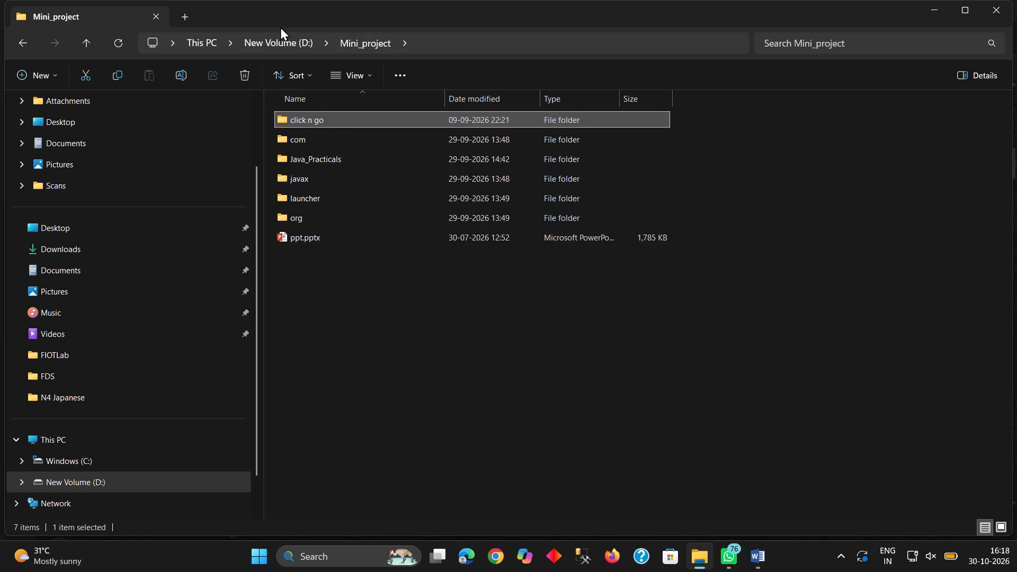
click(272, 41)
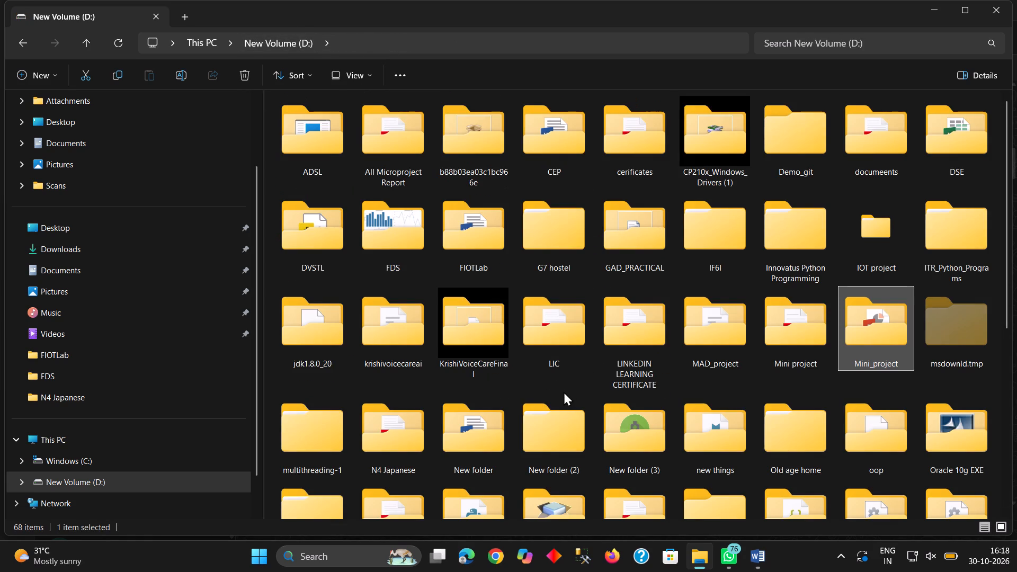
scroll(563, 392, down, 2)
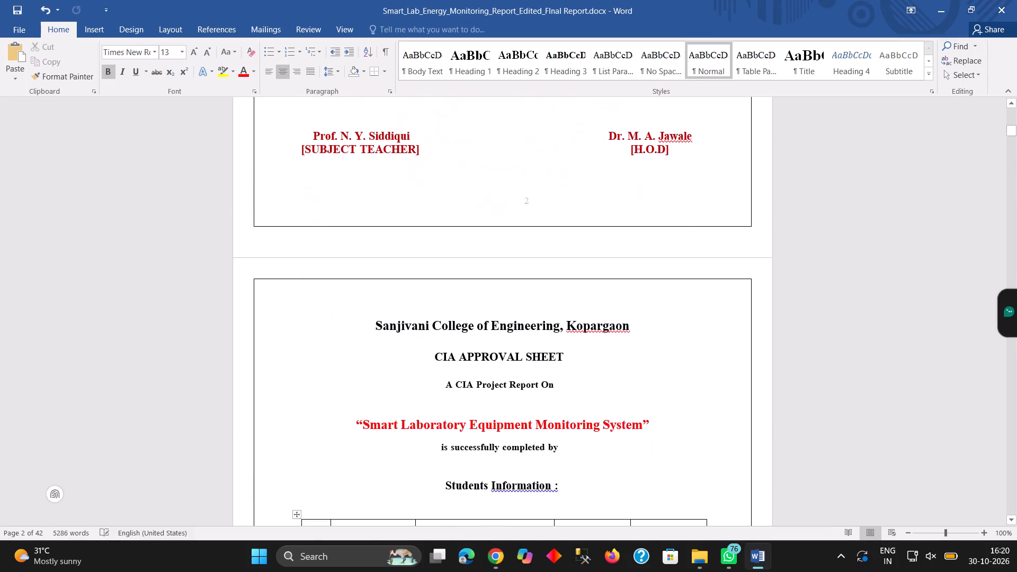
scroll(575, 514, down, 1)
scroll(575, 514, up, 3)
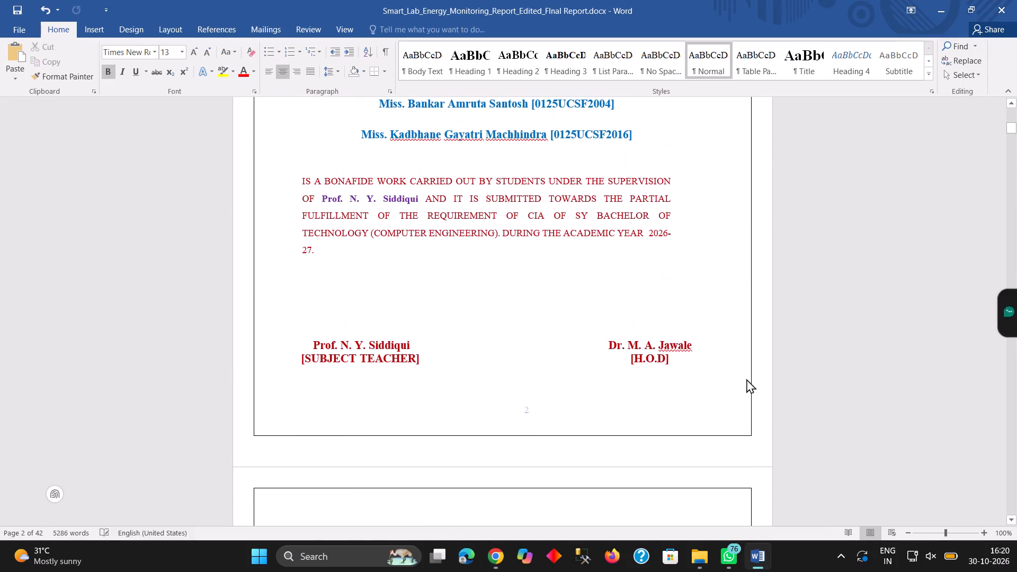
click(737, 377)
key(Return)
key(Return)
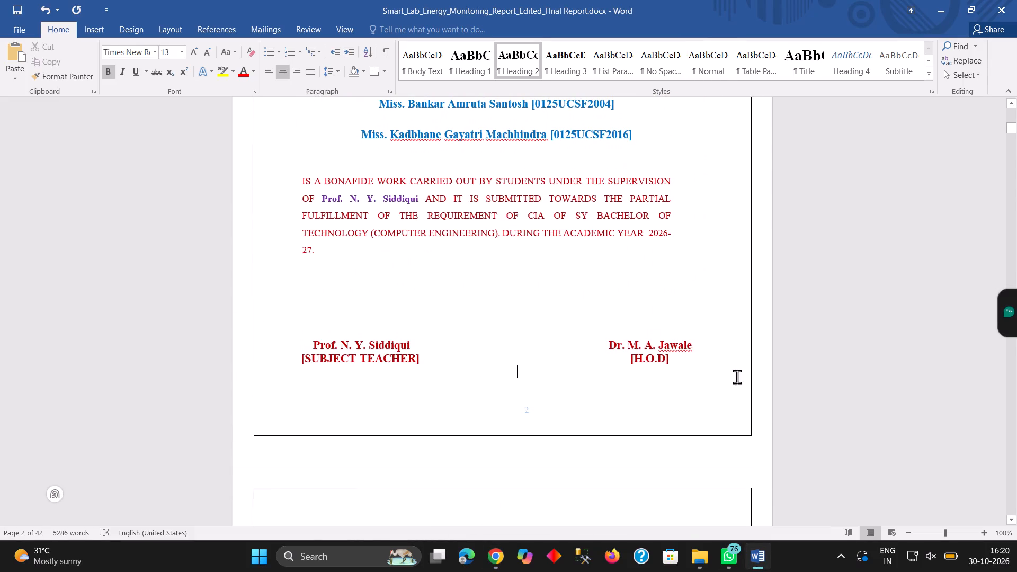
key(Return)
key(Return)
key(Return)
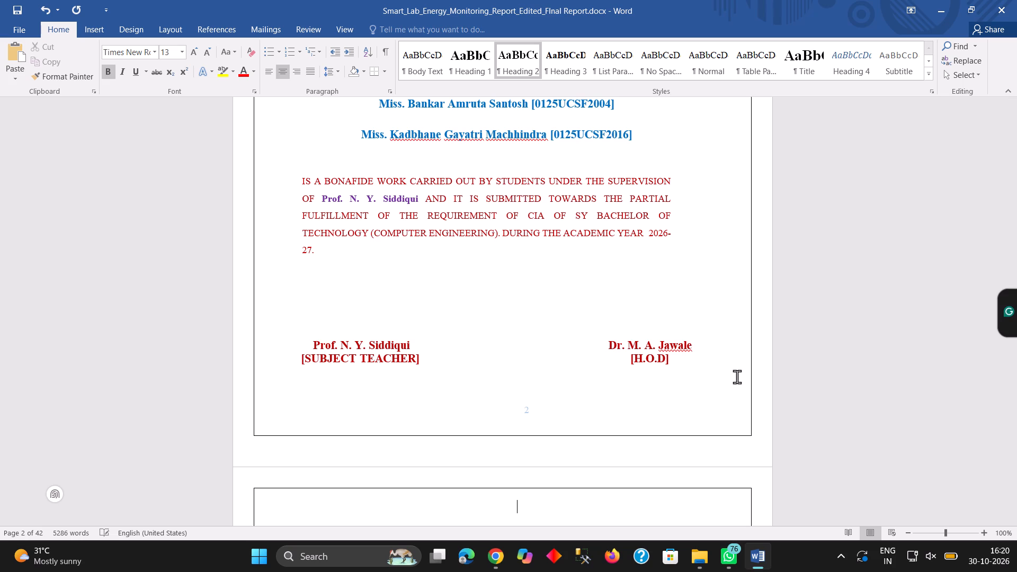
scroll(737, 377, down, 1)
key(ctrl+v)
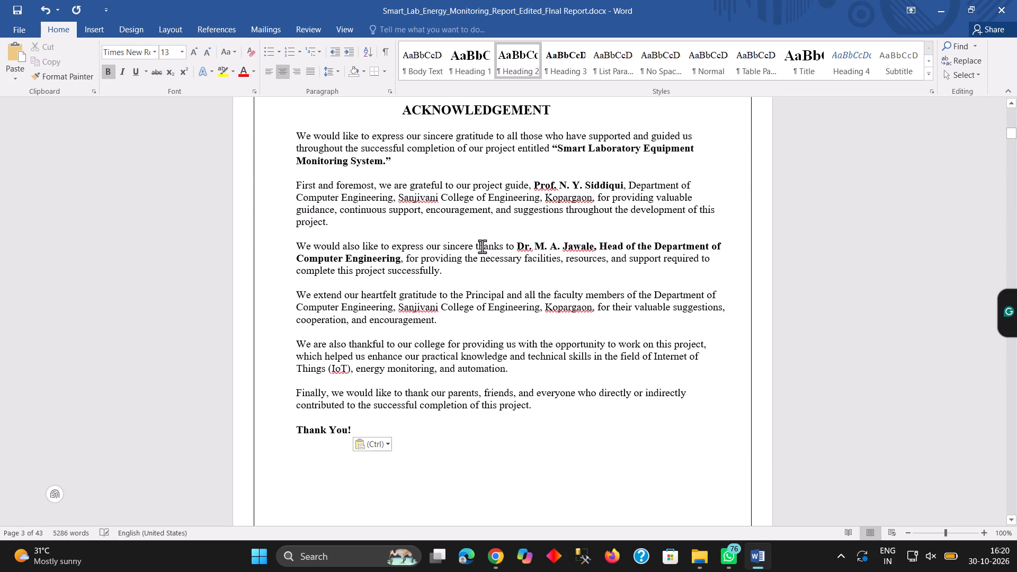
Justify the acknowledgement body text from the first paragraph through "Thank You!".
drag(295, 135, 353, 422)
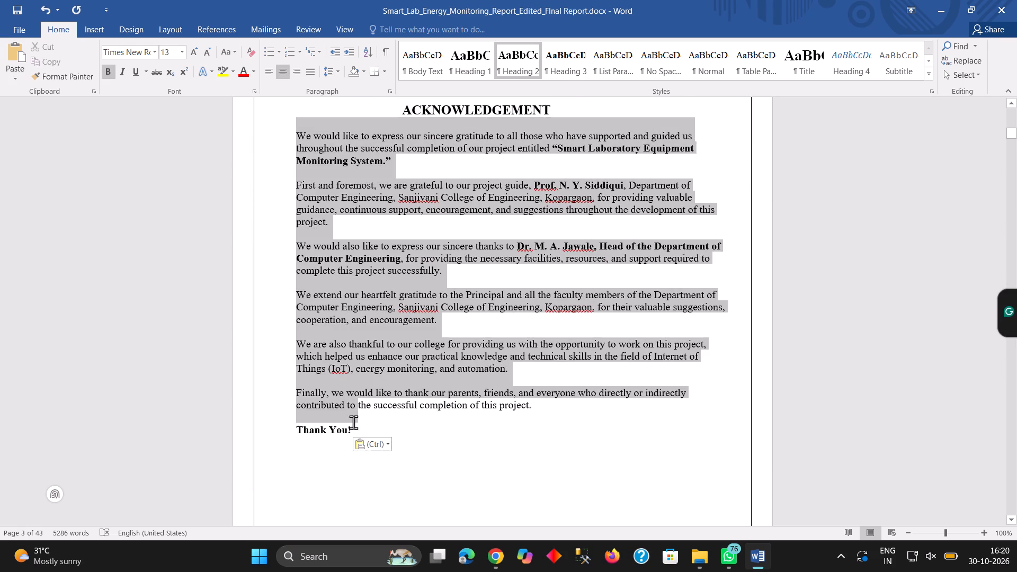
drag(353, 422, 354, 433)
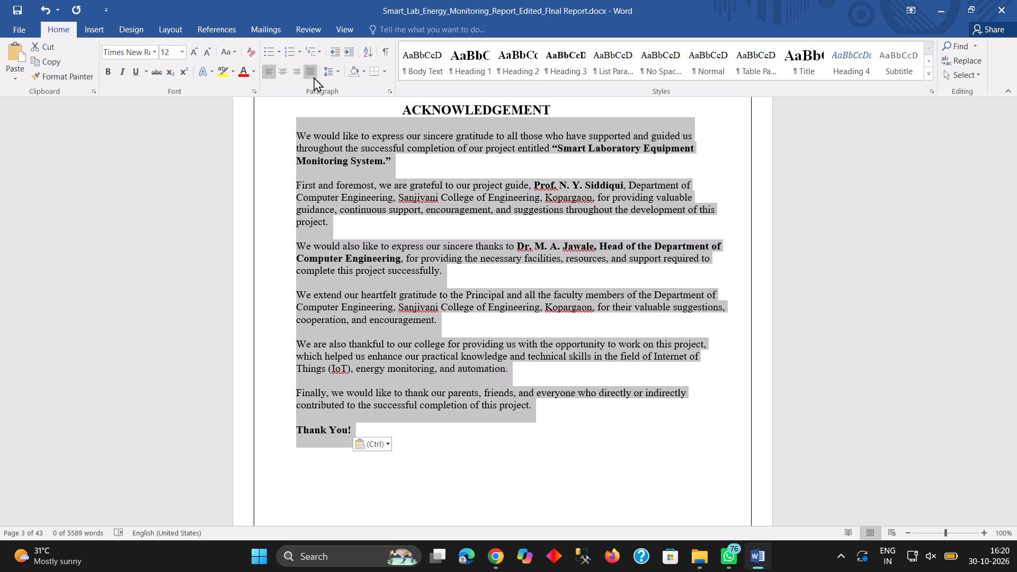
click(314, 77)
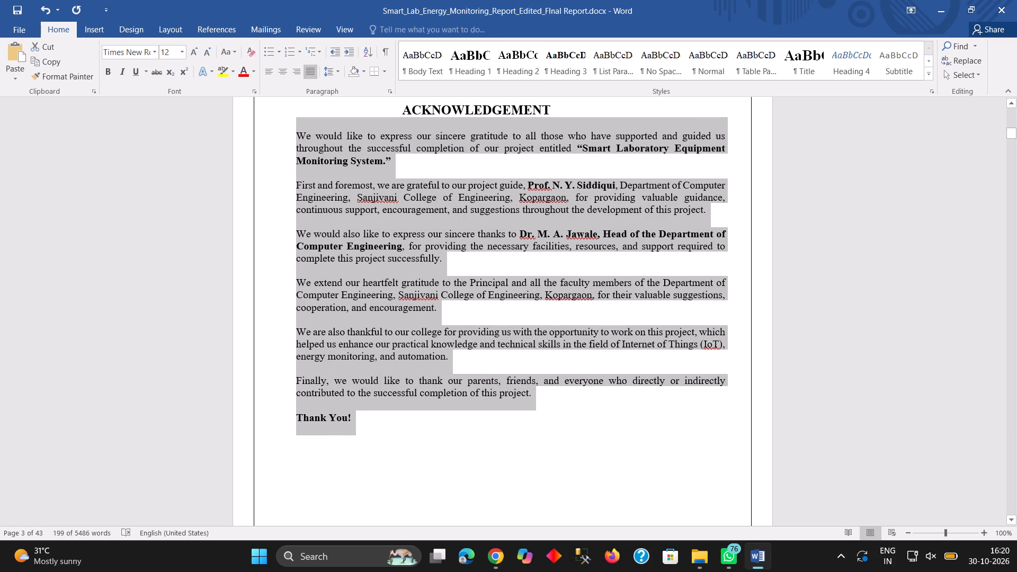
click(647, 440)
Review the report's cover and certificate pages preceding the acknowledgement.
scroll(647, 440, up, 1)
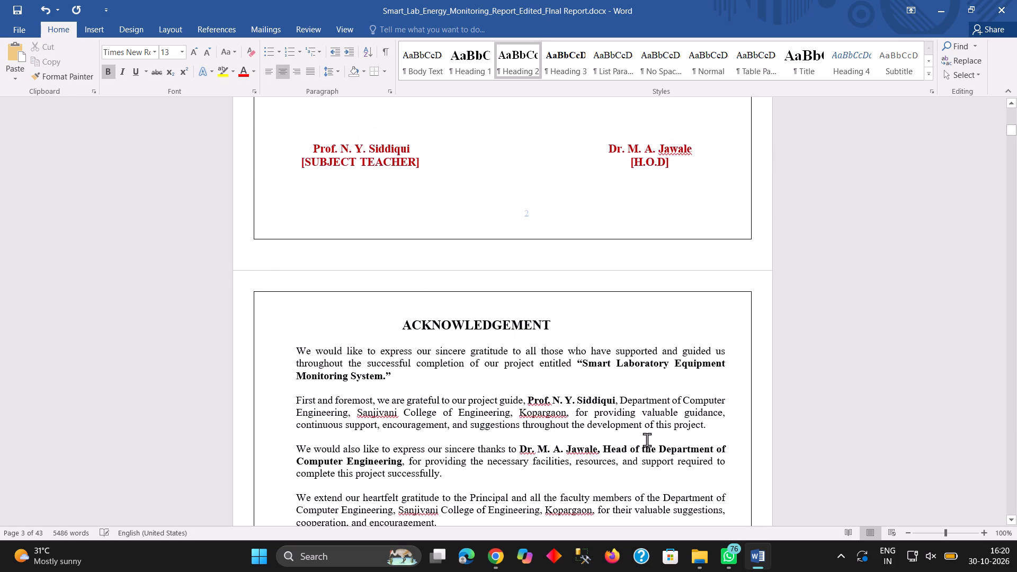
scroll(647, 440, up, 1)
scroll(559, 424, up, 1)
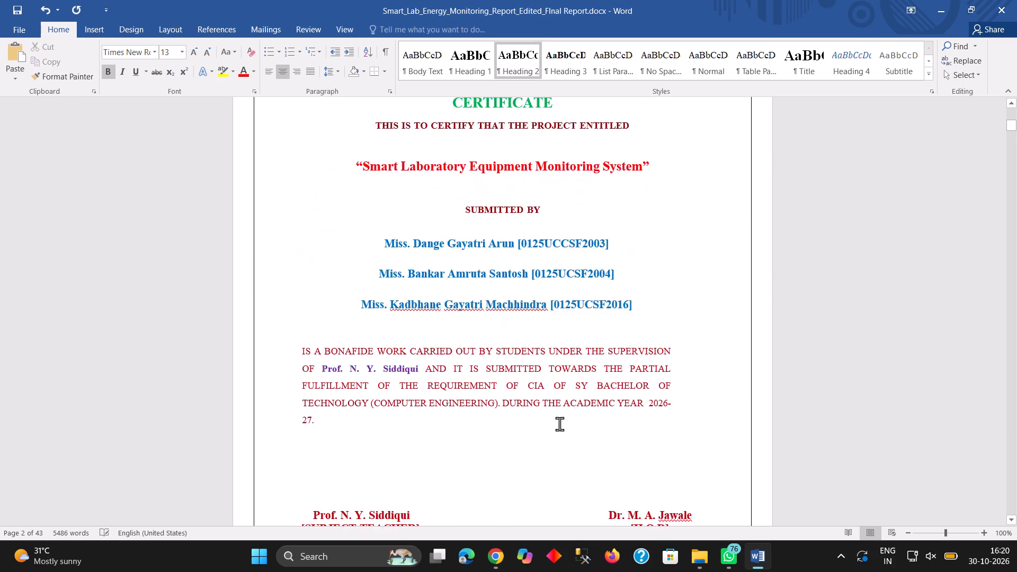
scroll(559, 424, up, 6)
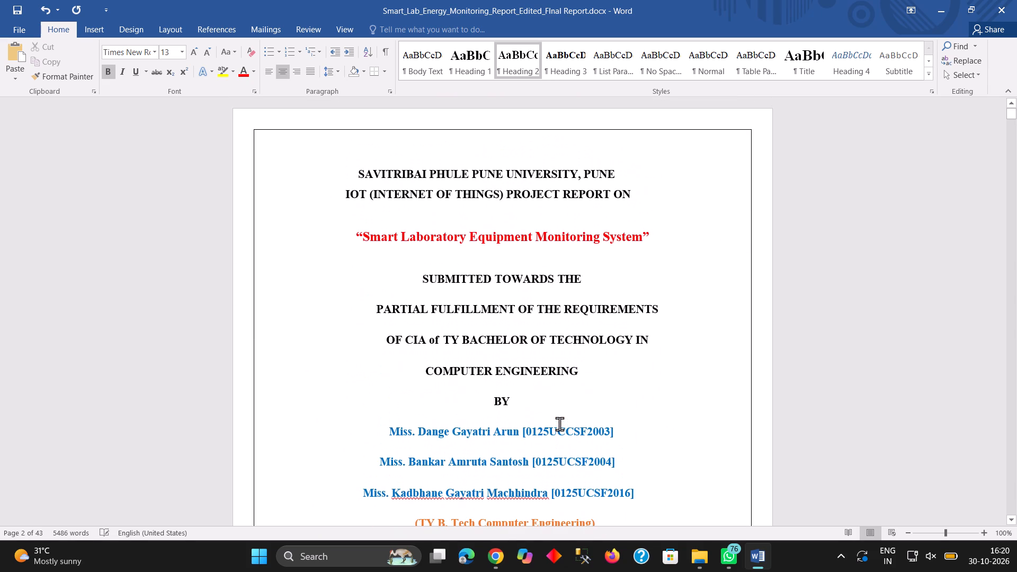
scroll(559, 424, up, 1)
scroll(559, 424, down, 8)
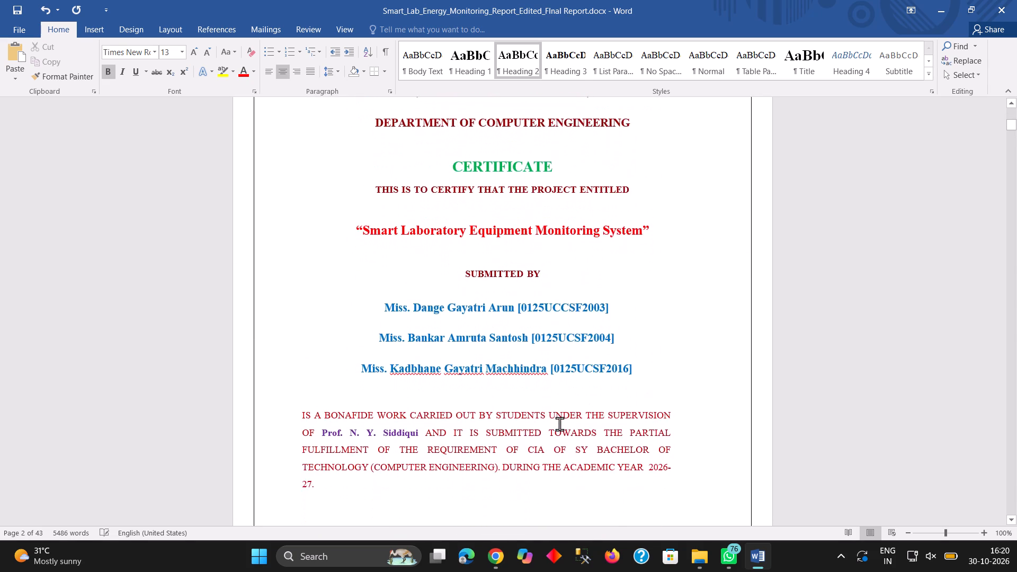
Centre the ACKNOWLEDGEMENT heading and decrease its indent so it sits in the middle of the page.
scroll(559, 424, down, 1)
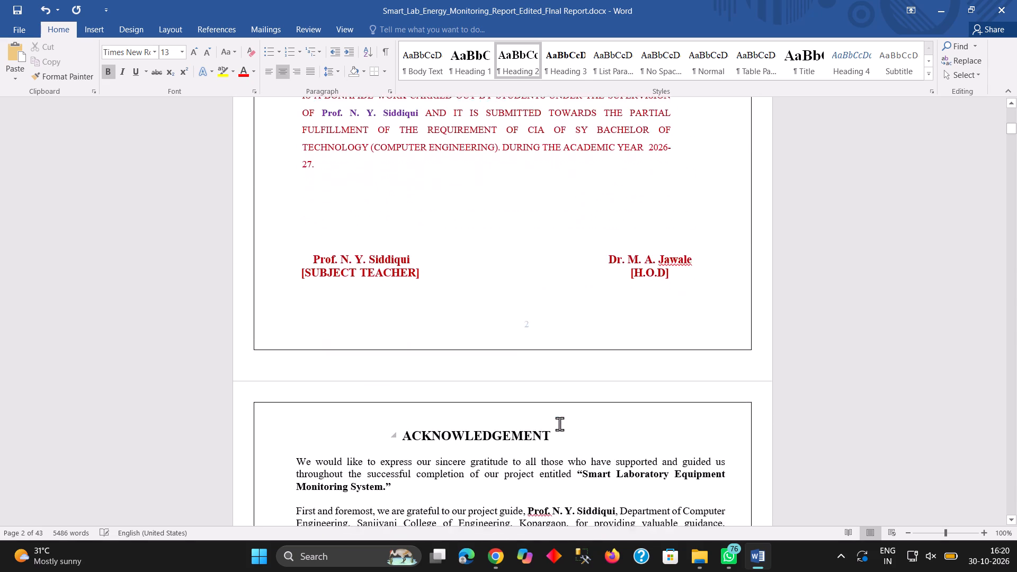
scroll(559, 424, down, 1)
drag(559, 335, 401, 333)
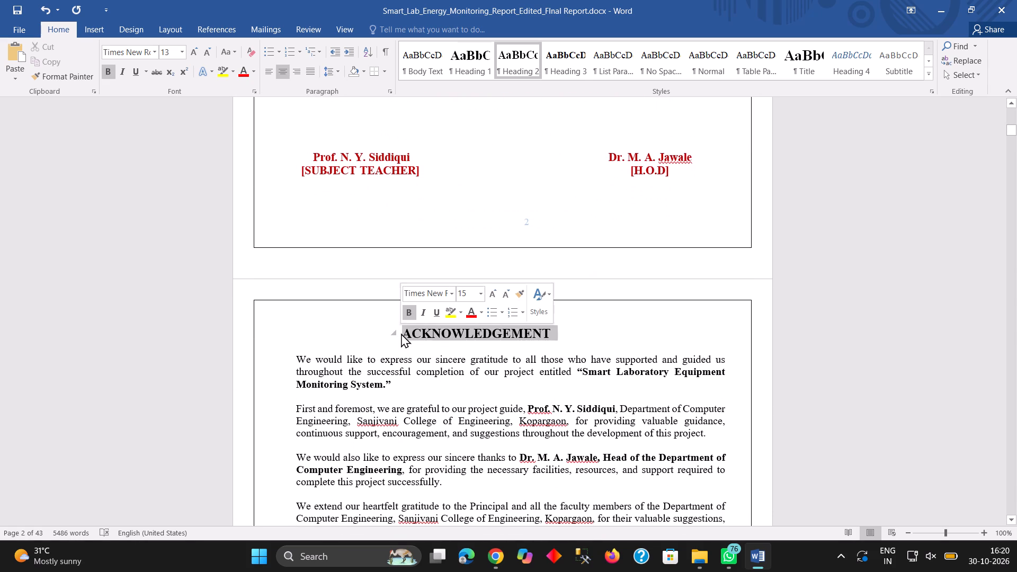
click(287, 75)
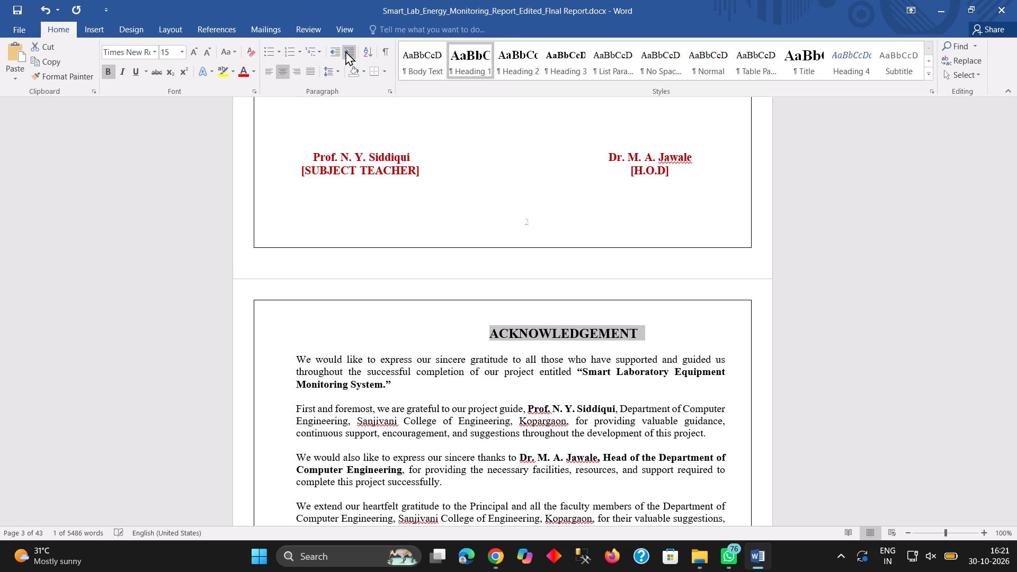
click(336, 53)
triple_click(336, 53)
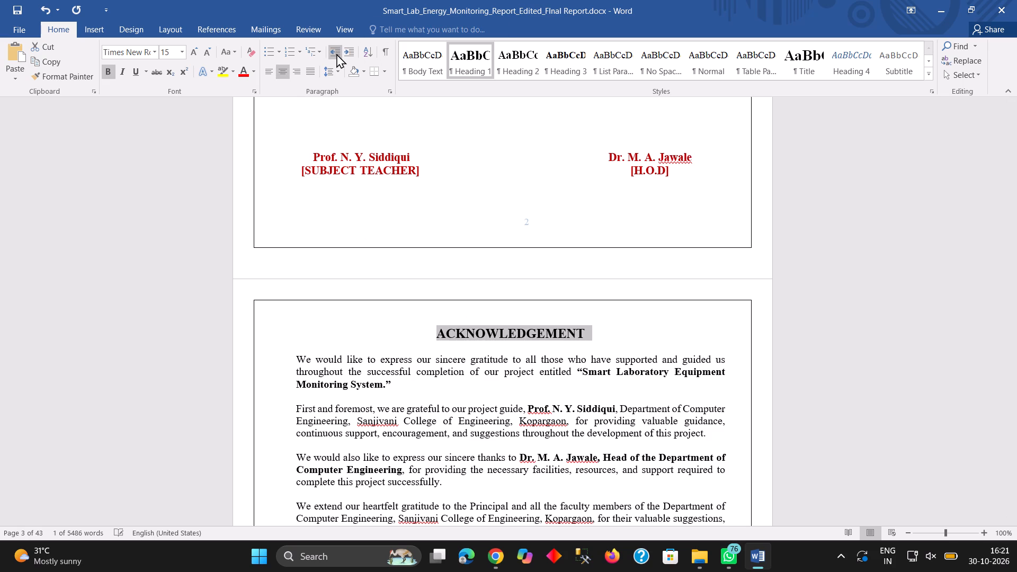
click(616, 346)
Check the acknowledgement page layout and the pages after it, through the Table of Contents and the Abstract.
scroll(616, 346, down, 1)
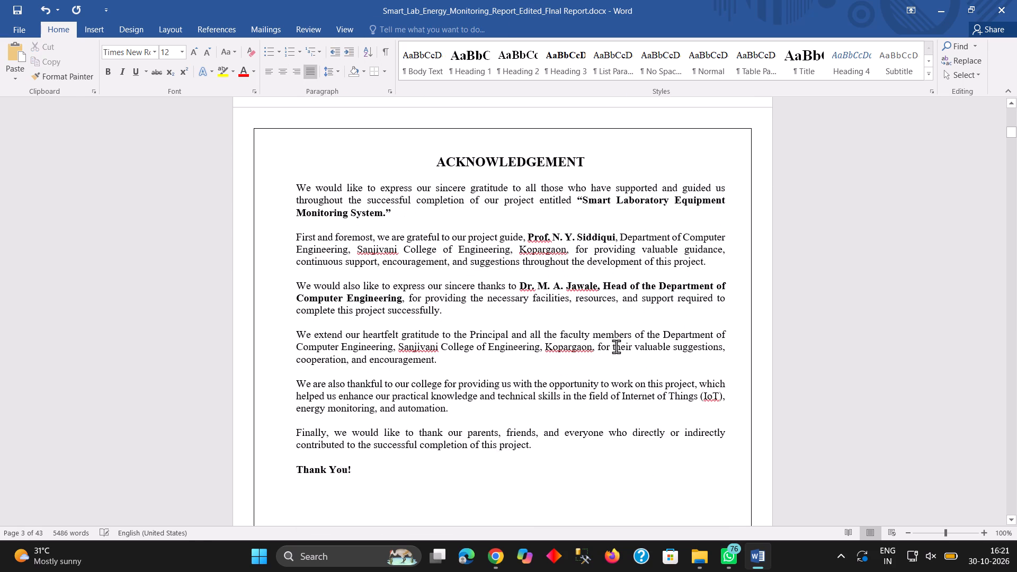
scroll(616, 346, down, 1)
scroll(616, 346, up, 1)
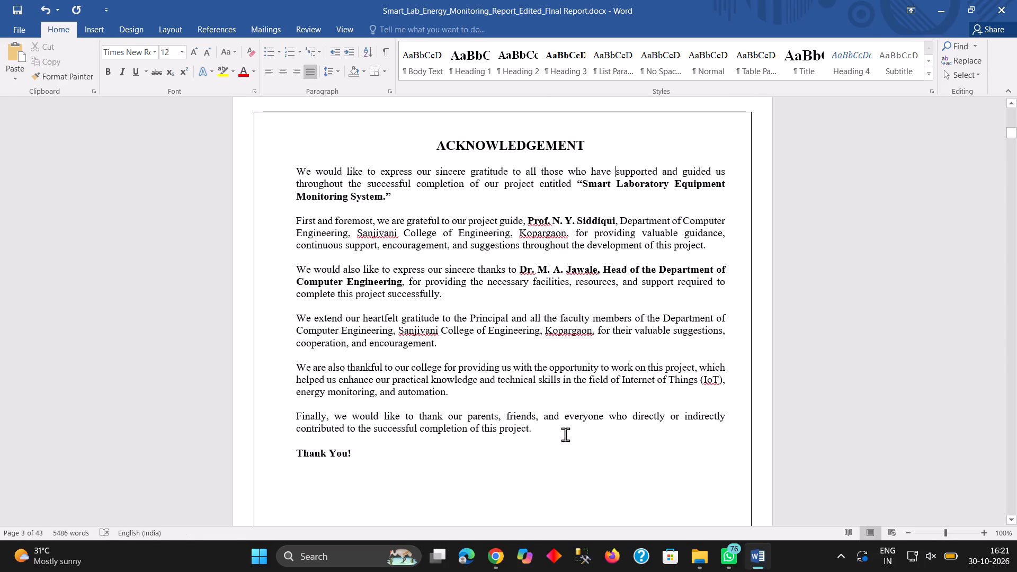
scroll(565, 434, down, 2)
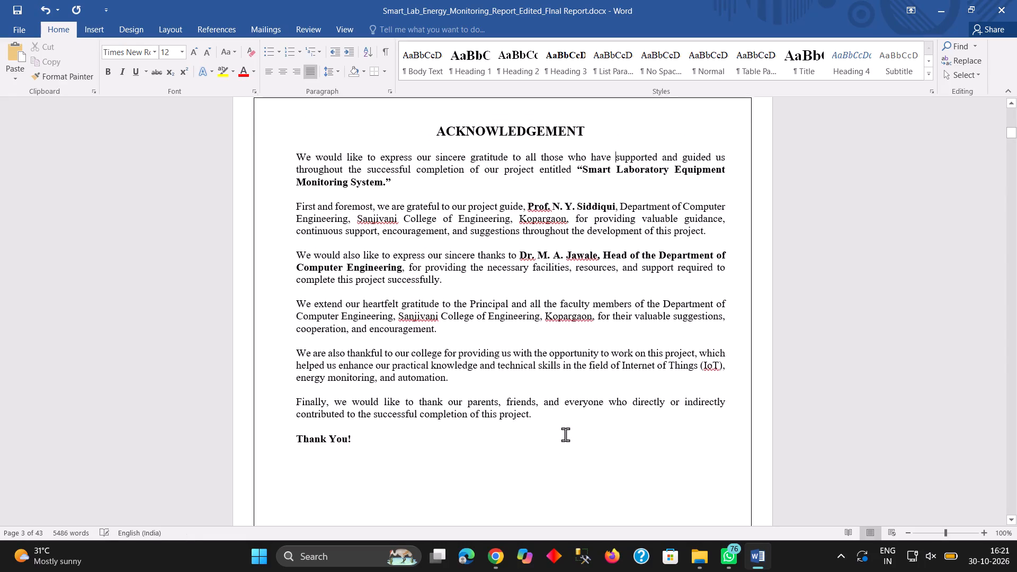
scroll(565, 434, down, 5)
scroll(565, 434, up, 1)
scroll(565, 434, down, 3)
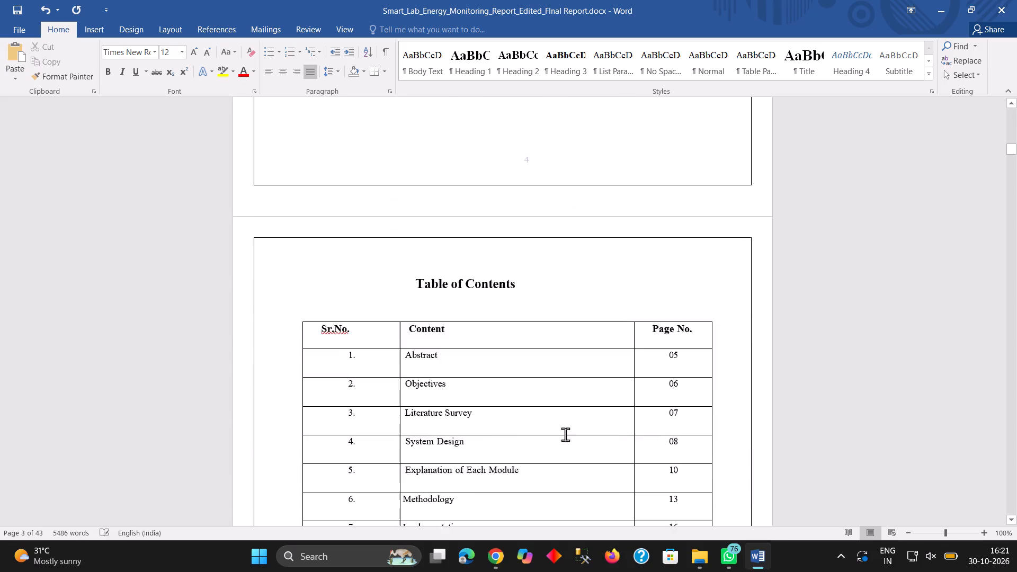
scroll(565, 434, down, 6)
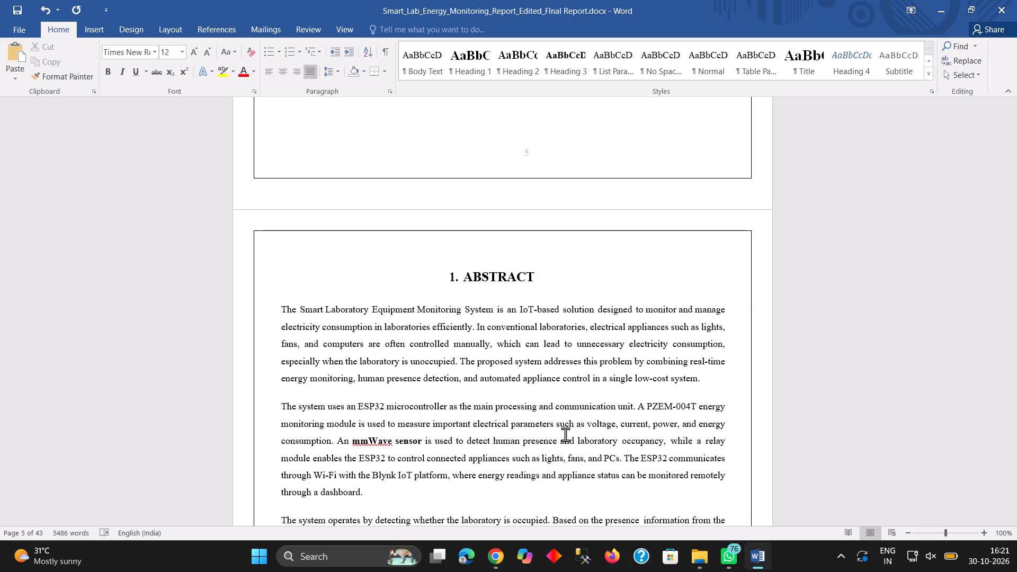
Reduce the acknowledgement body text, from the first paragraph through "Thank You!", to 11 pt.
scroll(565, 434, up, 2)
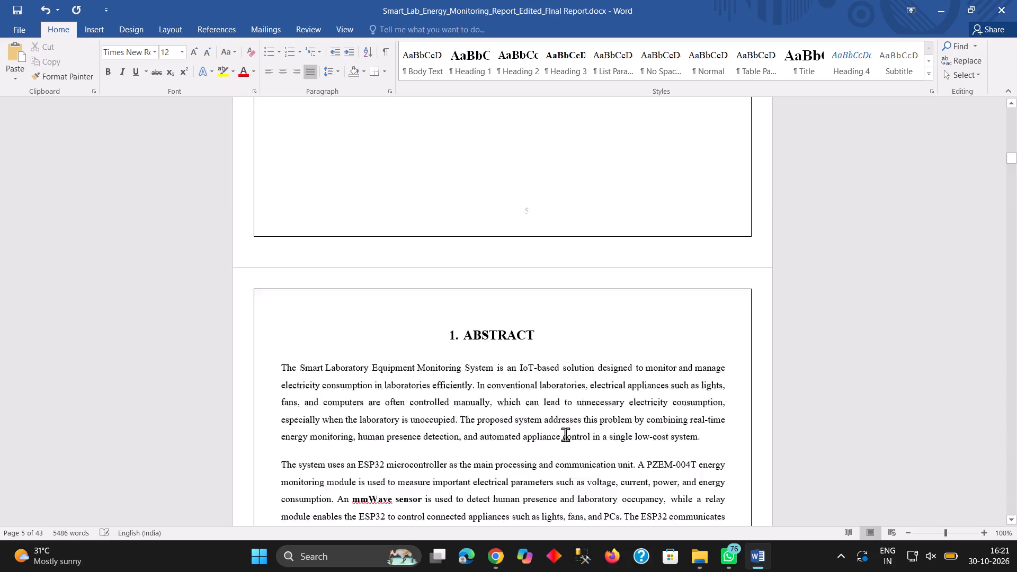
scroll(565, 434, up, 8)
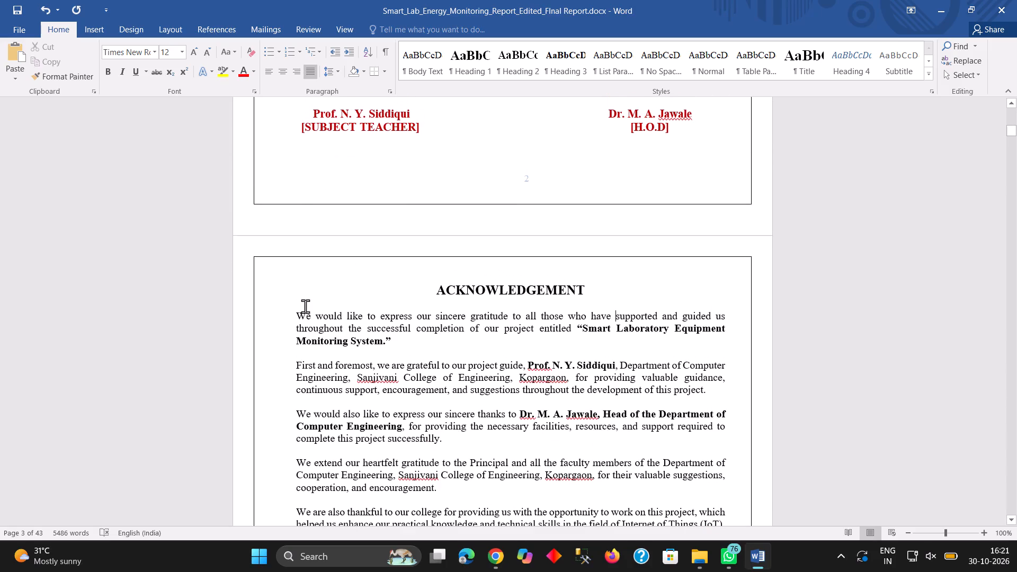
drag(297, 315, 355, 540)
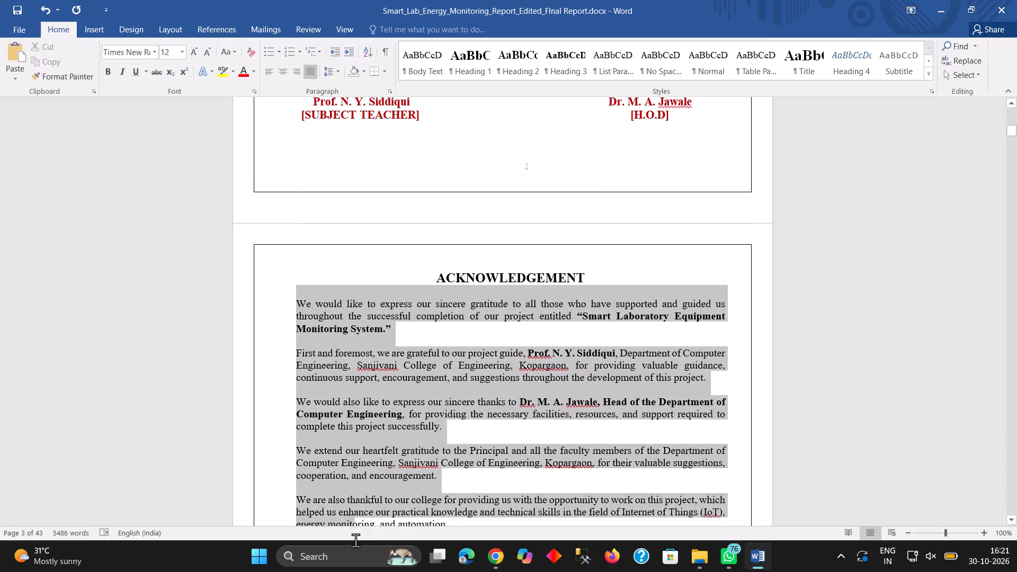
drag(355, 540, 375, 298)
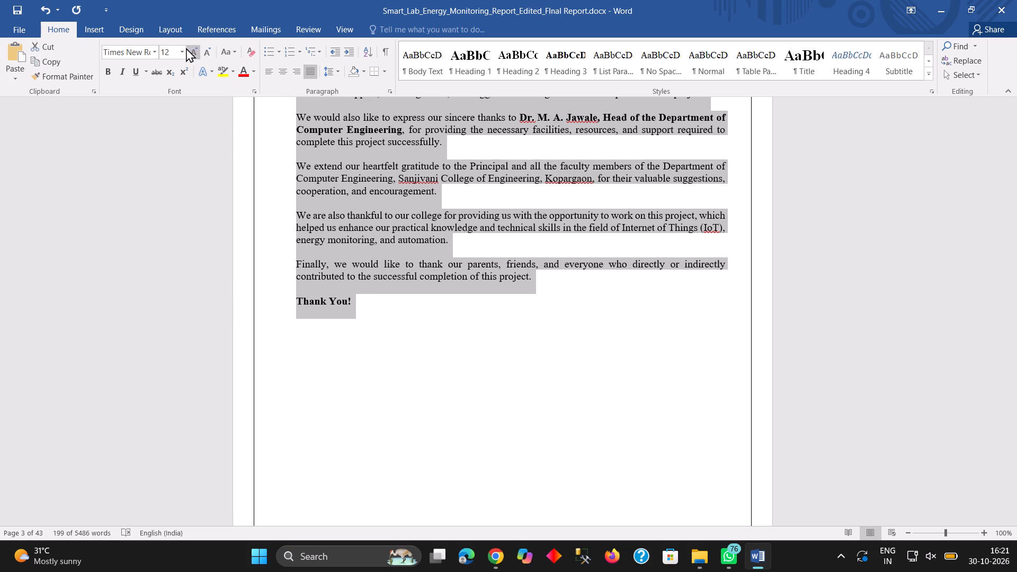
click(205, 50)
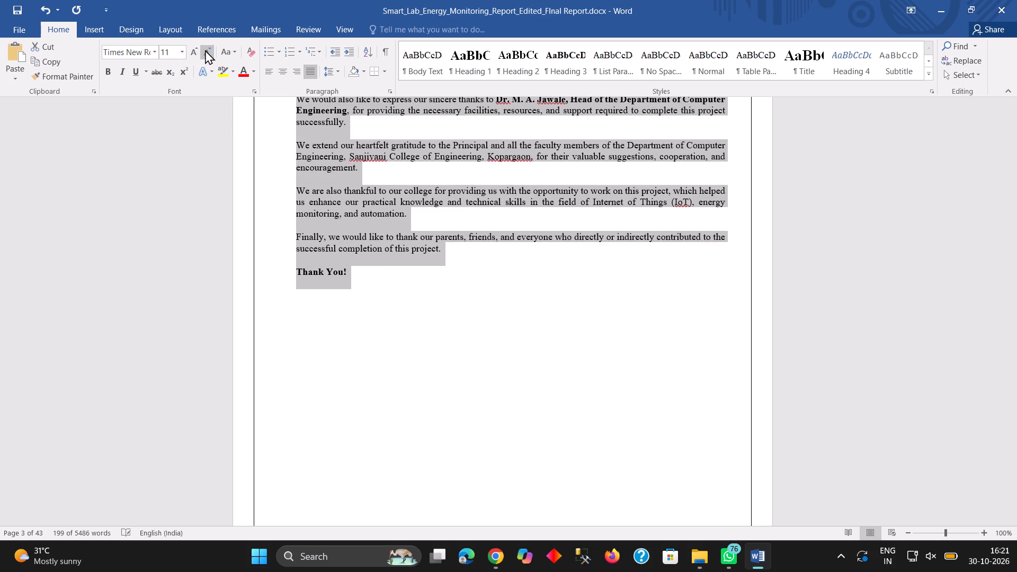
Set the line spacing of the acknowledgement body text to 1.5.
scroll(426, 297, up, 2)
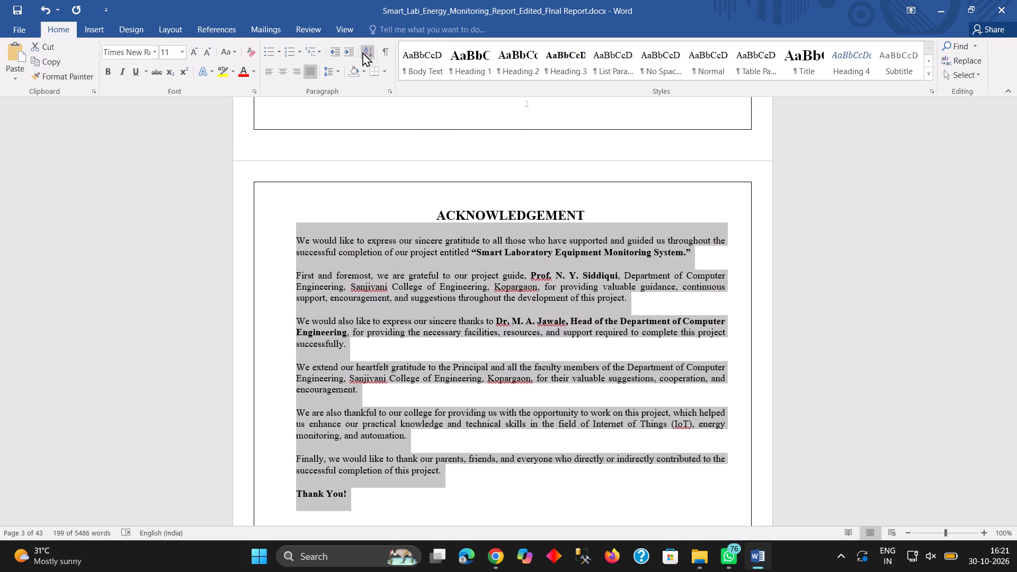
click(332, 66)
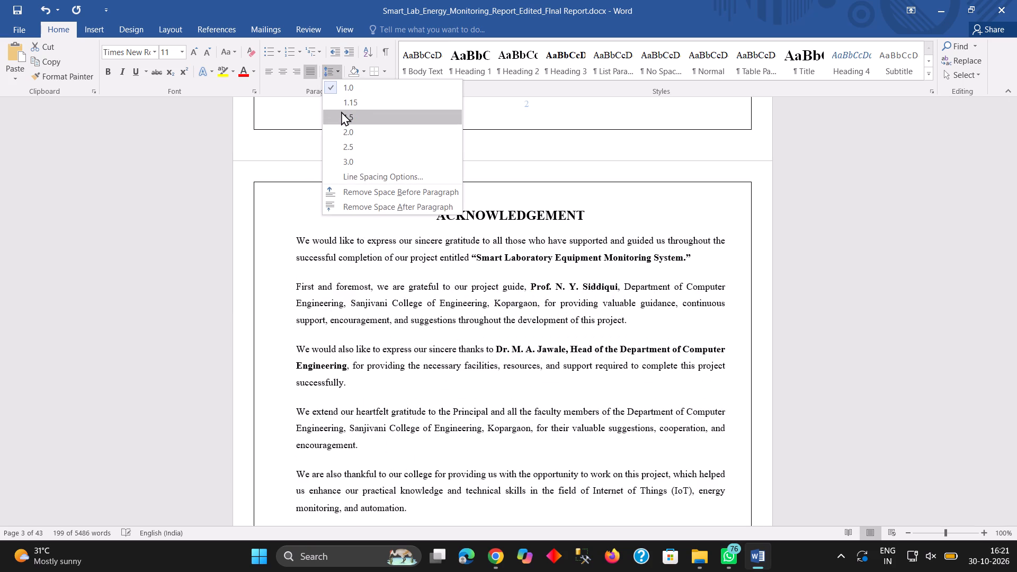
click(341, 111)
click(682, 308)
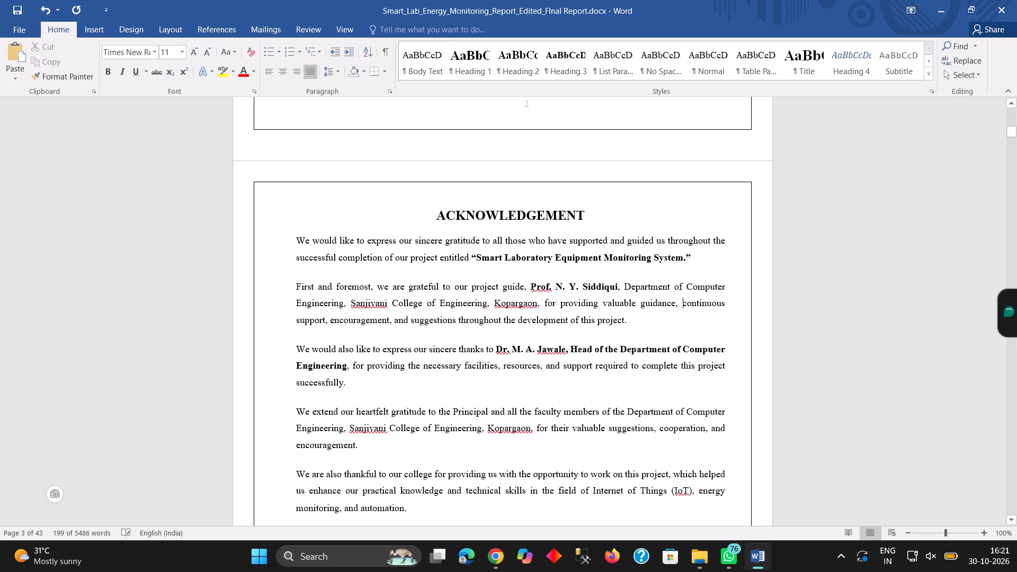
Set the left indent of all acknowledgement body paragraphs, through "Thank You!", to -0.7 cm.
drag(293, 239, 364, 493)
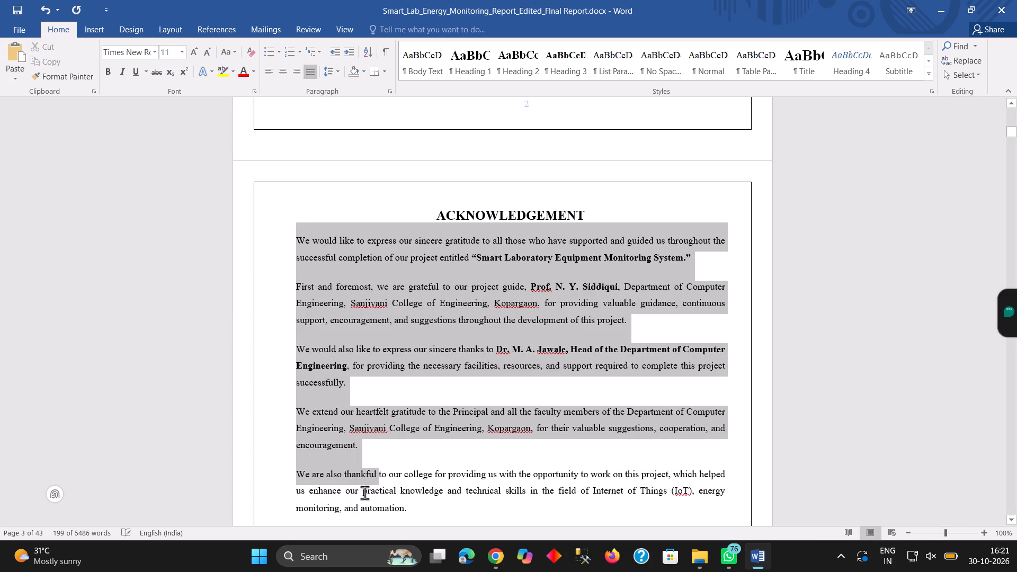
drag(364, 493, 381, 482)
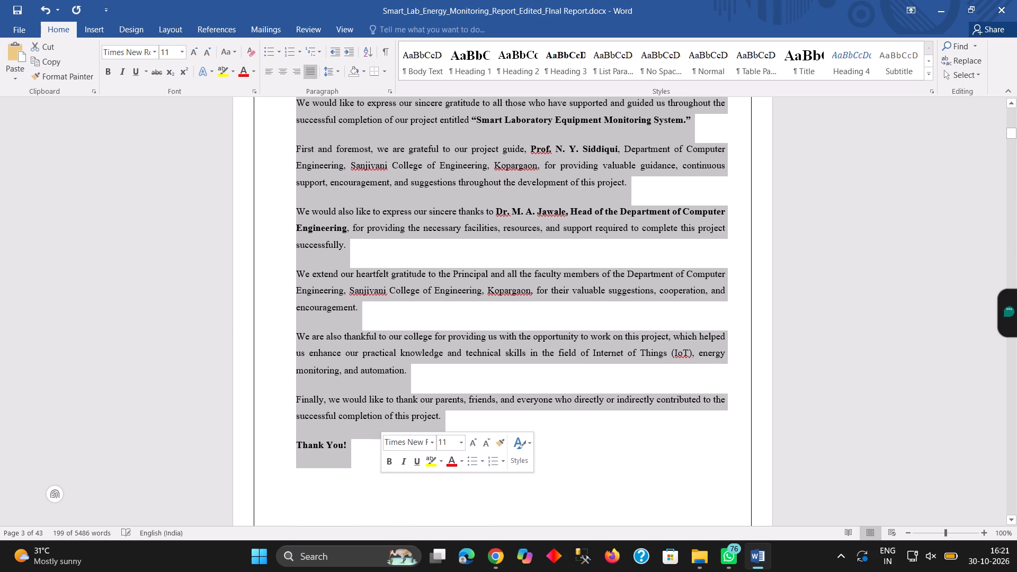
click(332, 56)
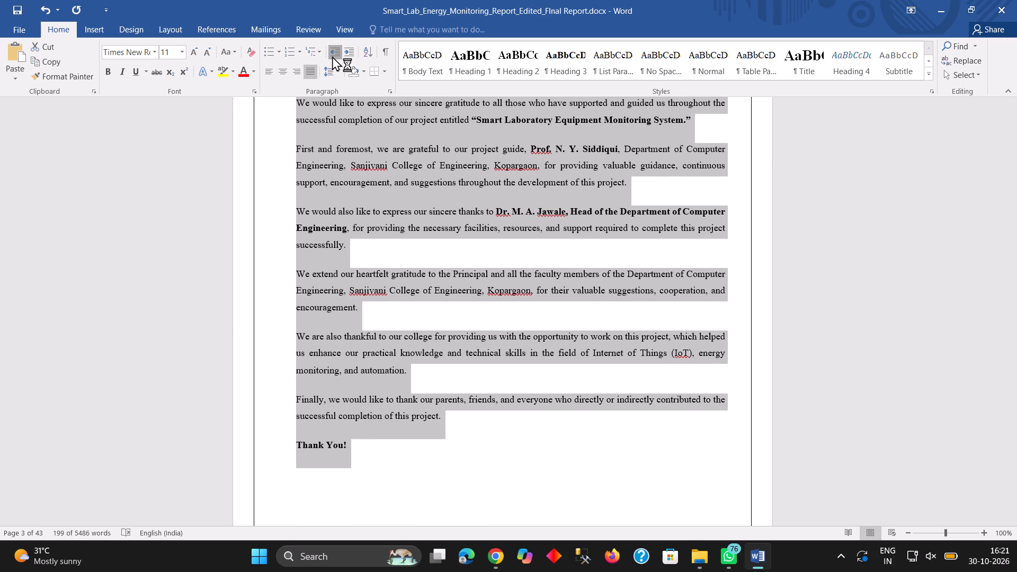
click(185, 33)
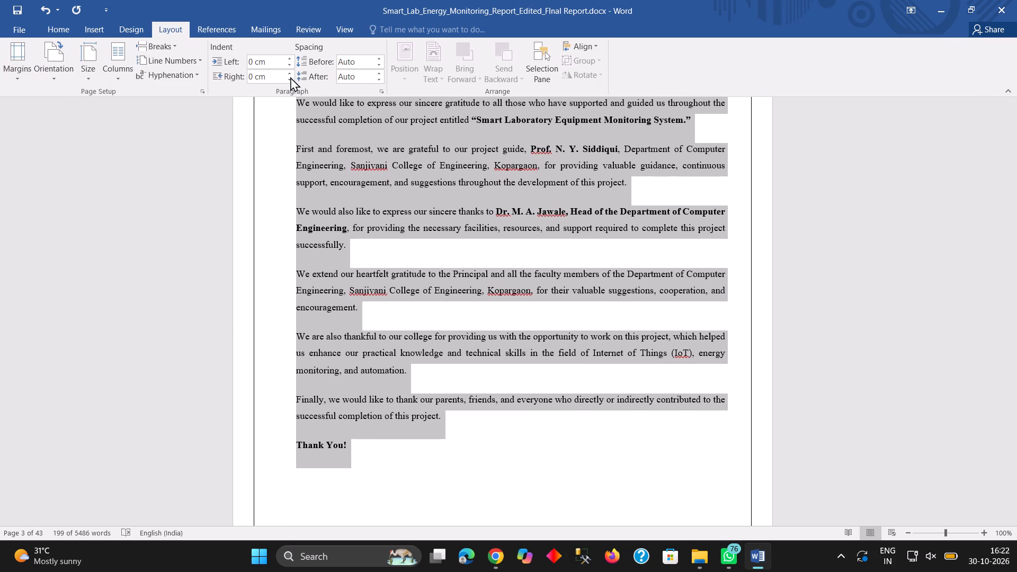
click(289, 65)
click(289, 65)
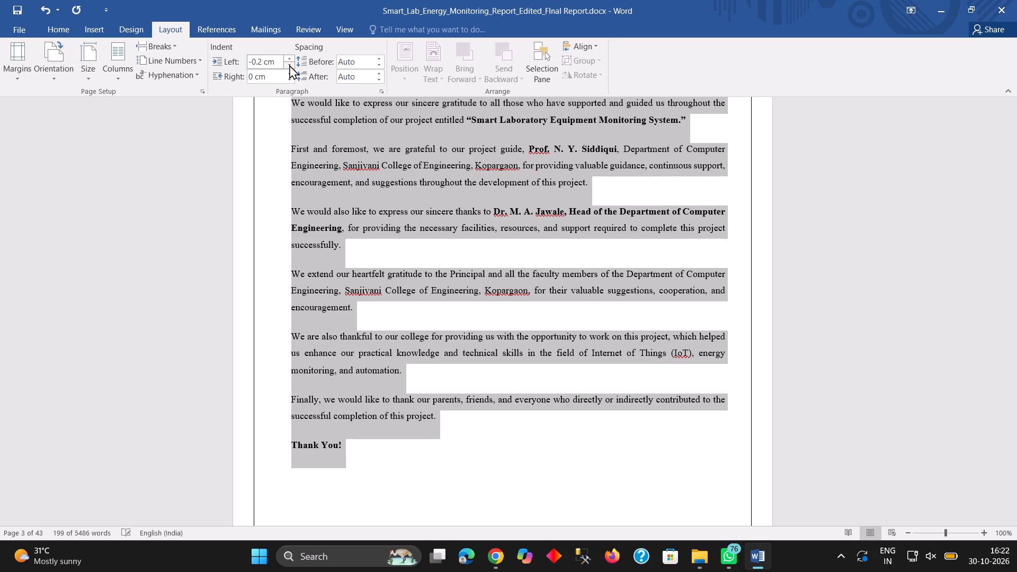
click(289, 65)
click(289, 65)
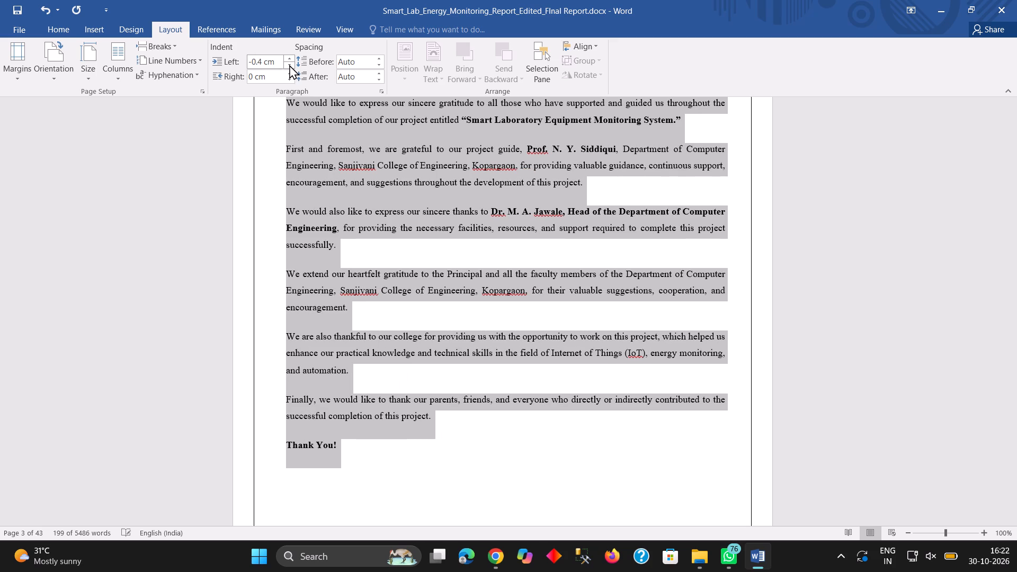
click(289, 65)
click(289, 65)
click(289, 65)
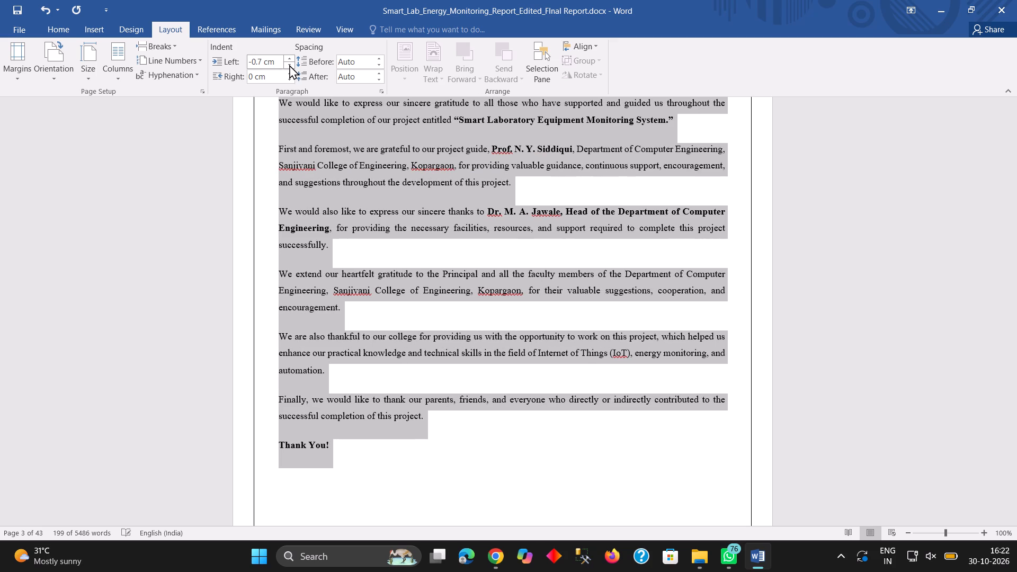
click(568, 428)
Insert a blank line between the ACKNOWLEDGEMENT heading and the first body paragraph.
scroll(568, 428, up, 1)
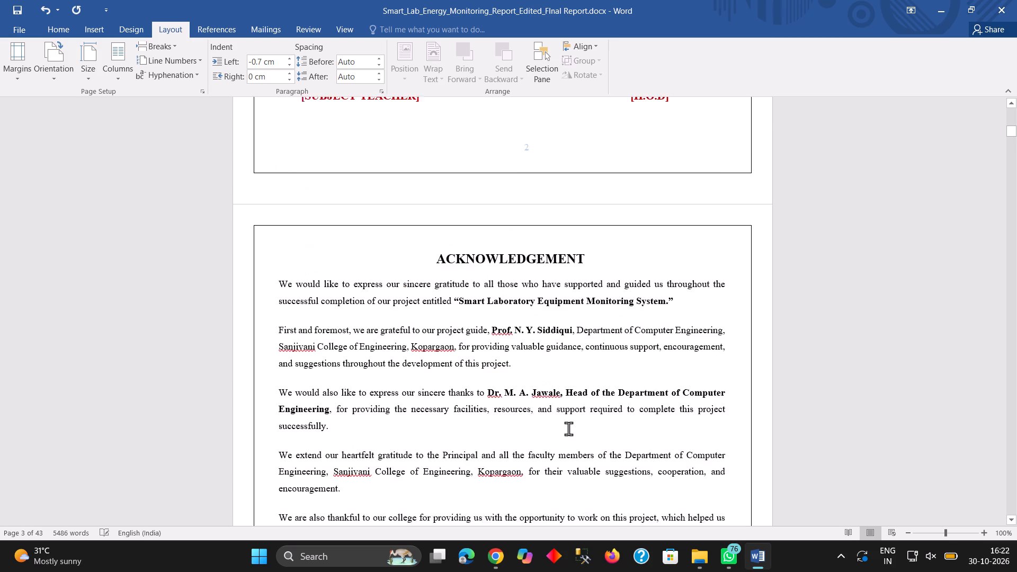
scroll(568, 428, up, 1)
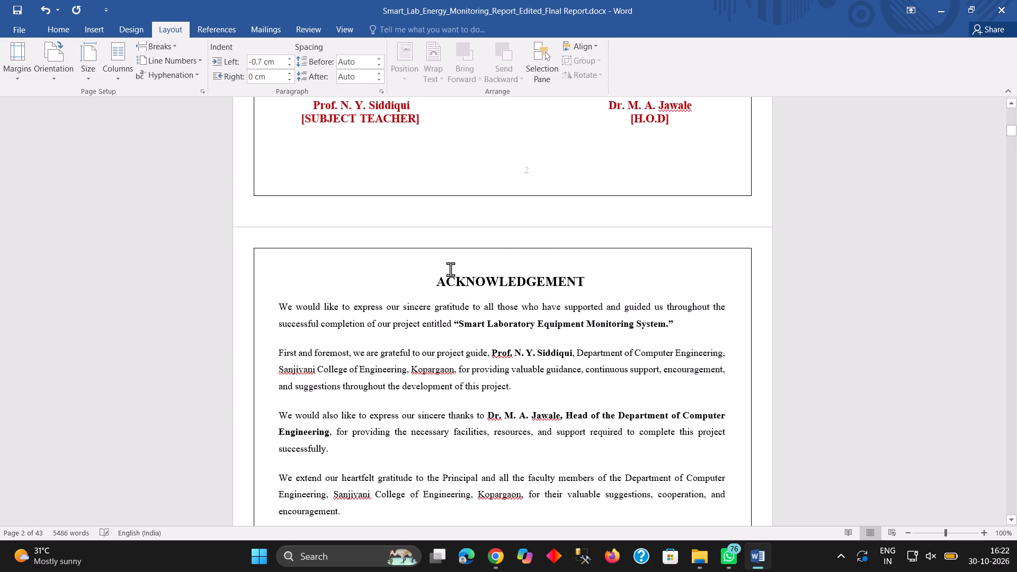
click(597, 282)
key(Return)
Add blank line spacing above the ACKNOWLEDGEMENT heading to lower it on the page, and check the page layout.
scroll(597, 282, up, 1)
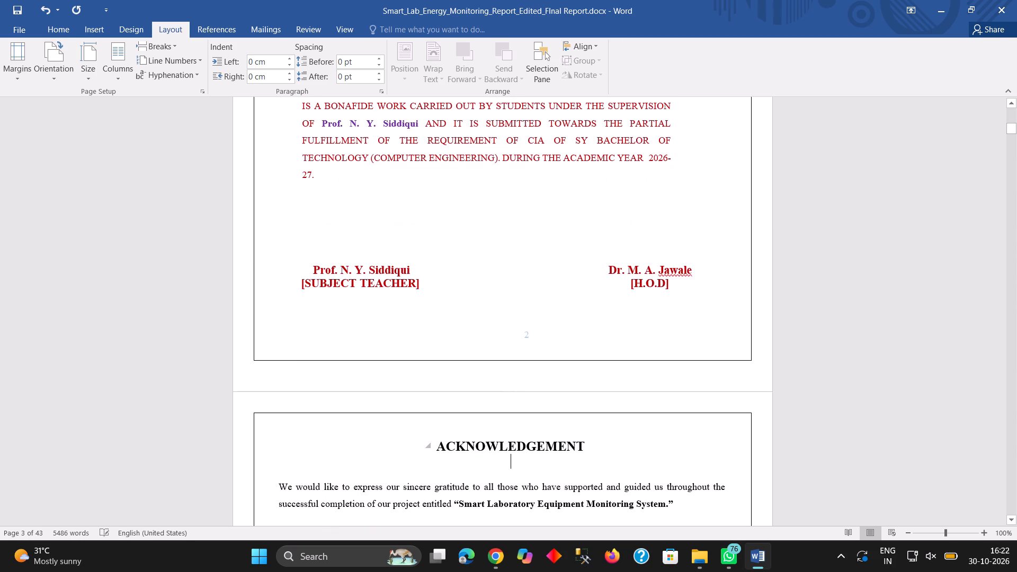
key(Up)
key(Left)
key(Left)
key(Left)
key(Left)
key(Left)
key(Left)
key(Left)
key(Left)
key(Left)
key(Left)
key(Left)
key(Left)
key(Return)
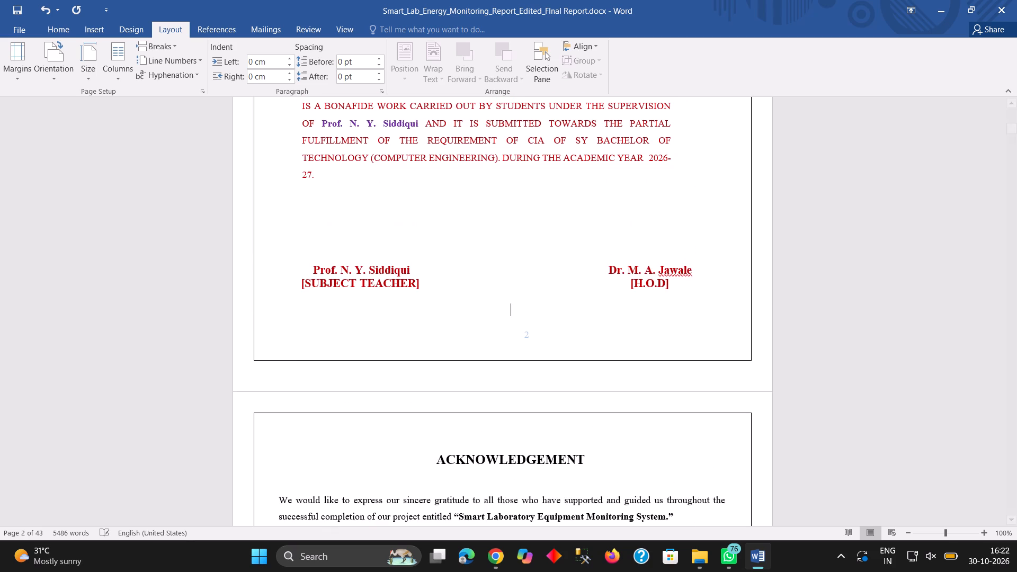
key(Return)
scroll(575, 388, down, 2)
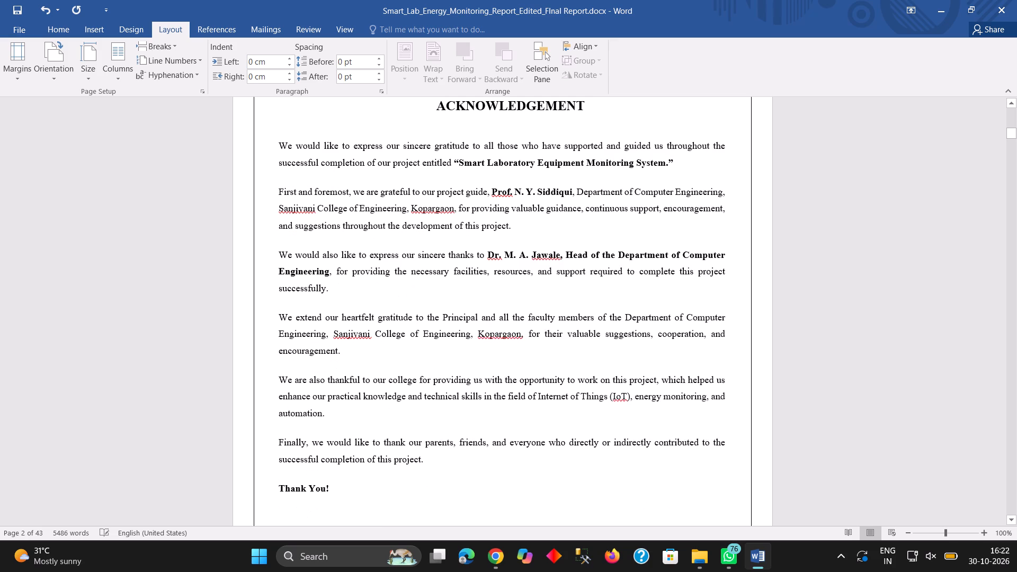
scroll(575, 388, down, 1)
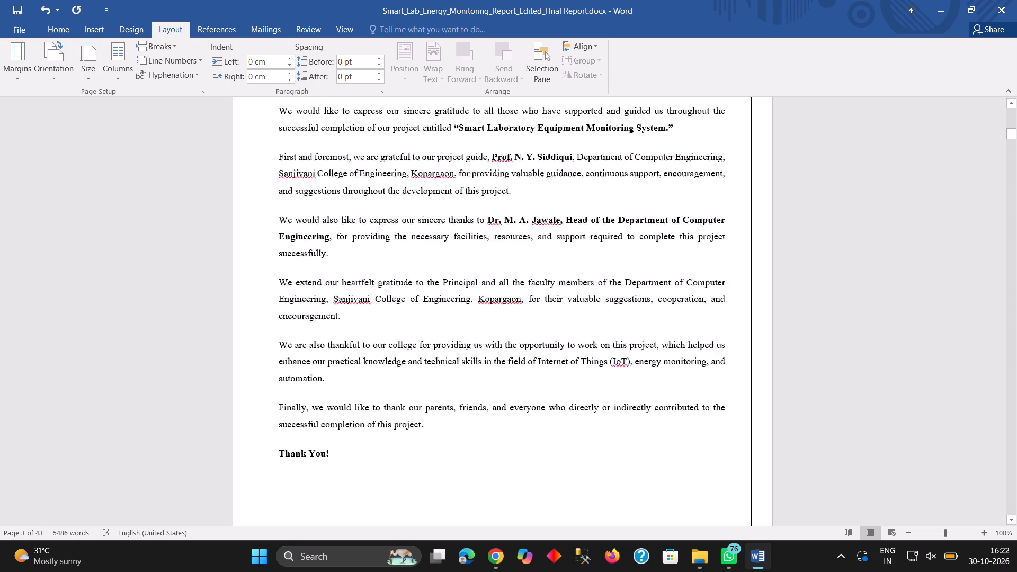
scroll(575, 388, down, 1)
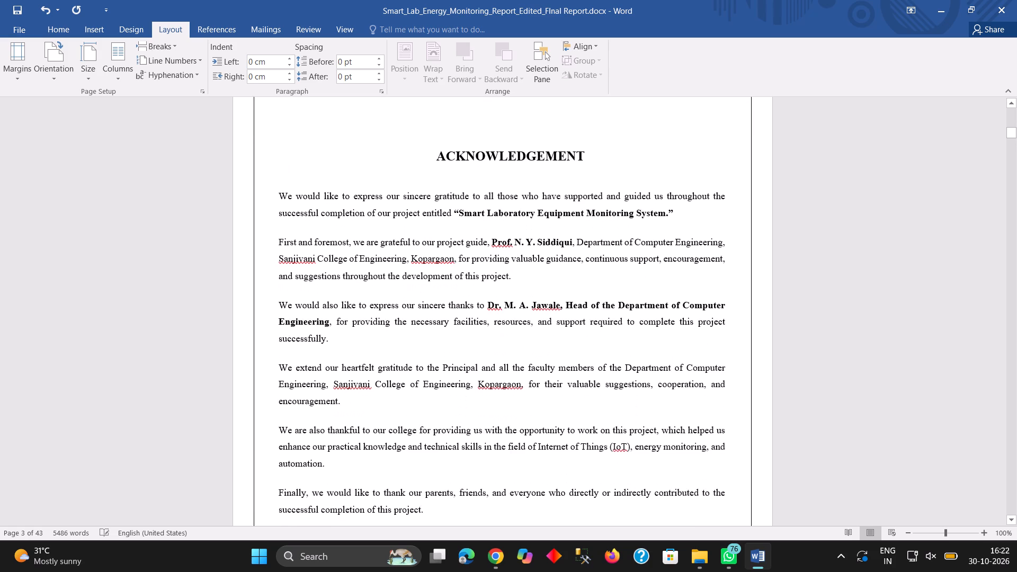
scroll(575, 388, down, 1)
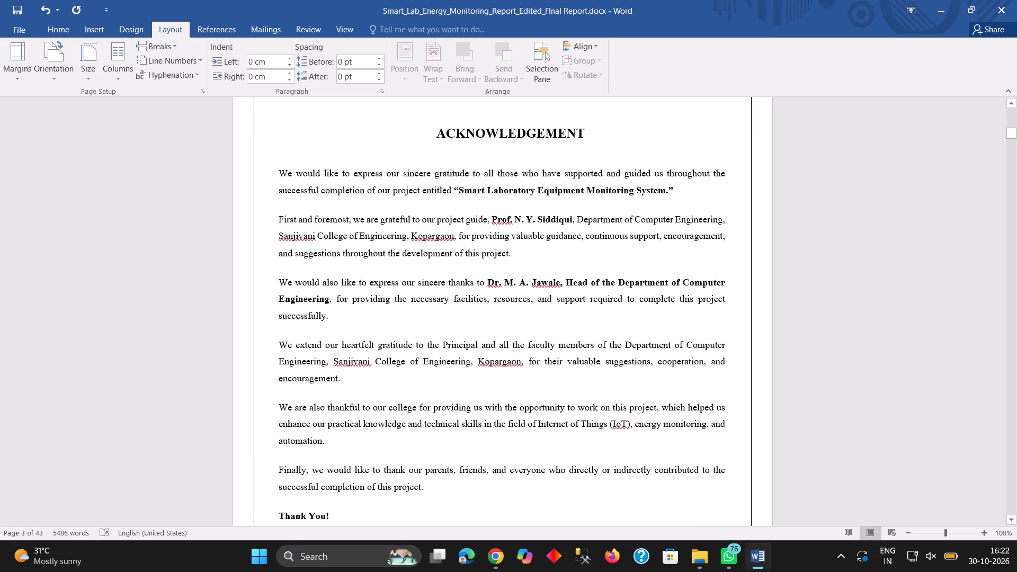
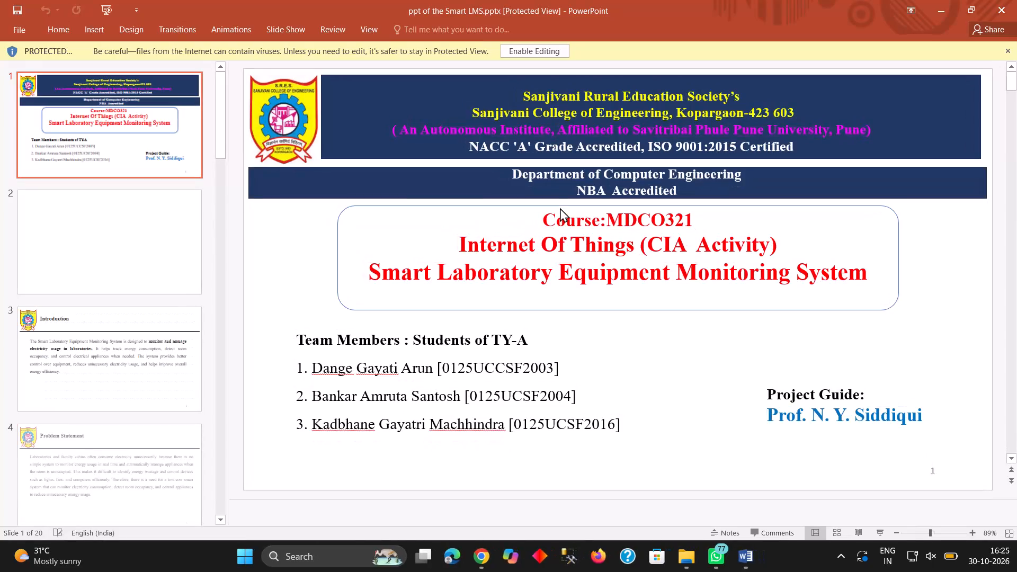
Review the slides of the Smart LMS project presentation in PowerPoint, from the title slide through the System Architecture, Conclusion and References slides.
scroll(560, 208, down, 15)
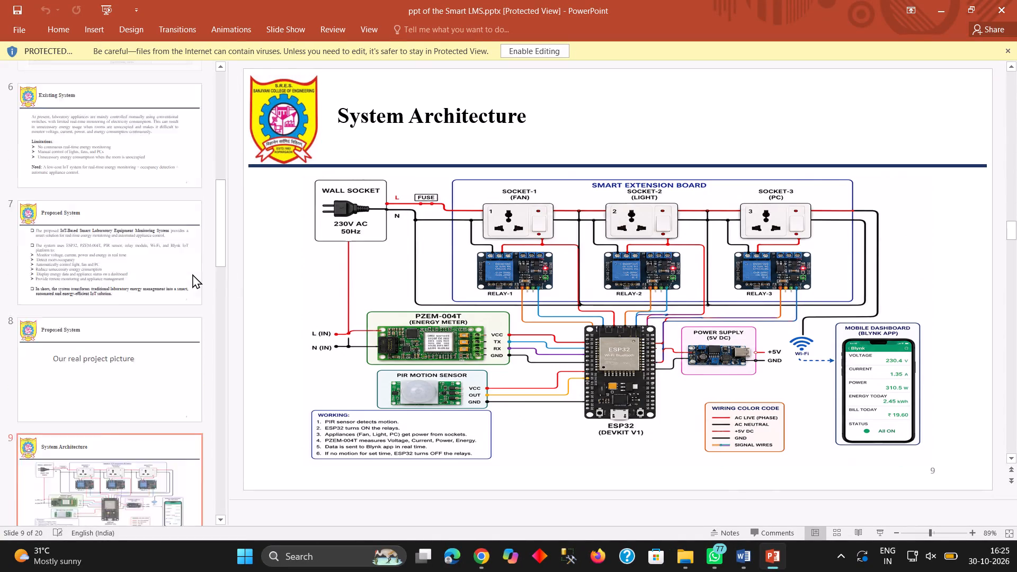
scroll(184, 278, down, 7)
scroll(184, 278, up, 1)
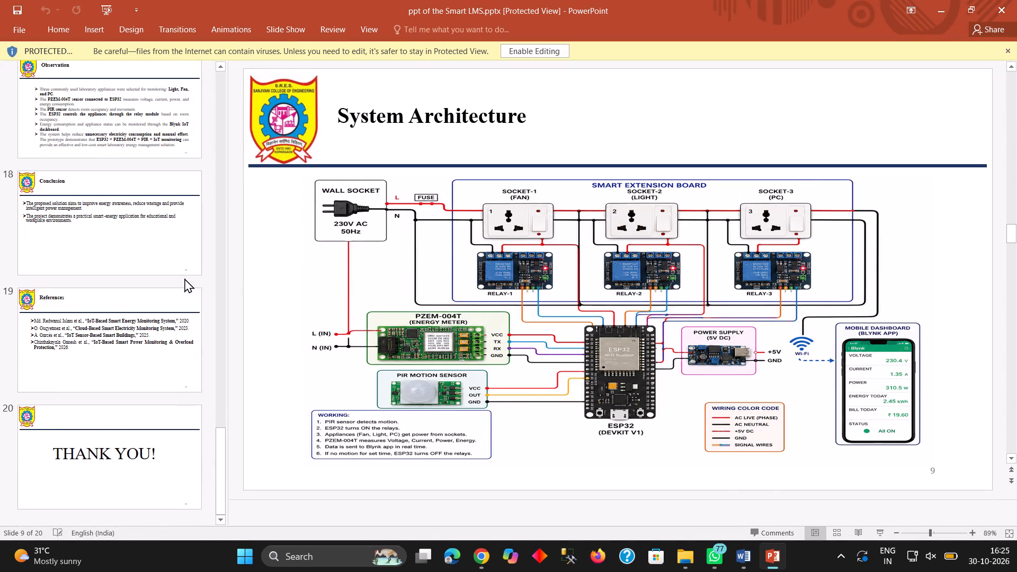
scroll(184, 278, up, 1)
scroll(184, 278, down, 12)
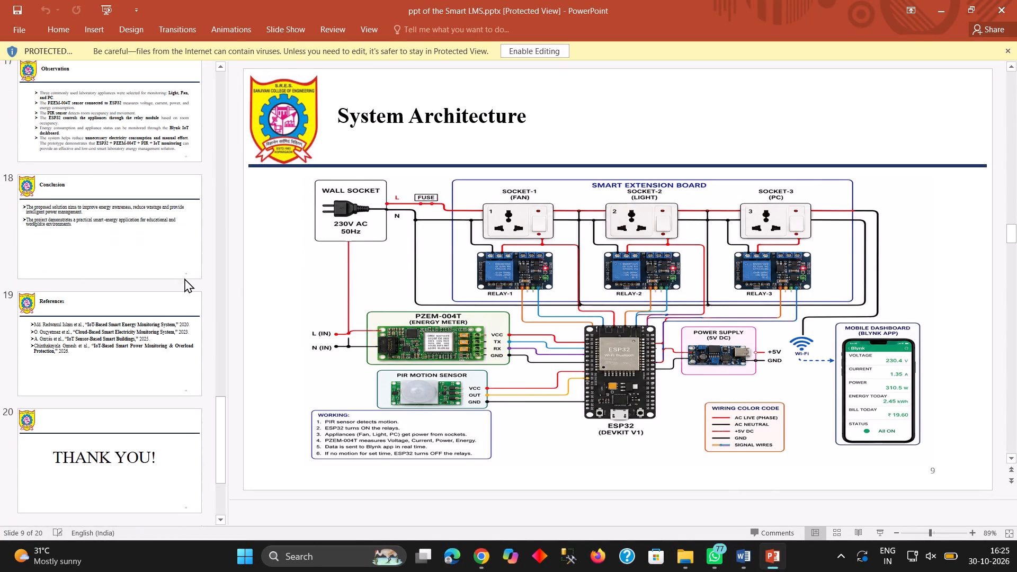
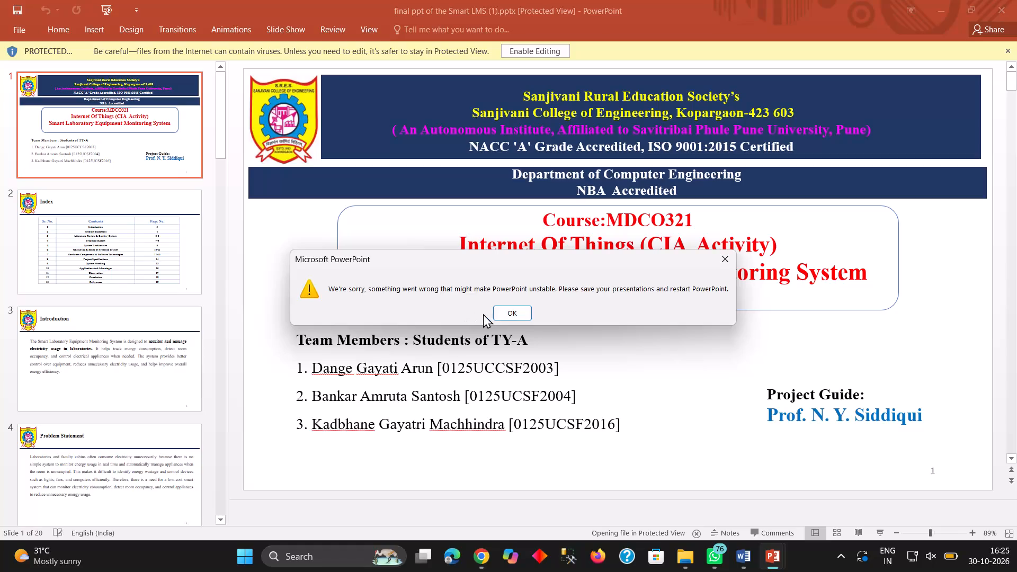
Dismiss the error dialog and browse the presentation's slides to the Proposed System slide with the hardware setup photo.
drag(525, 305, 520, 309)
click(520, 309)
scroll(520, 309, down, 9)
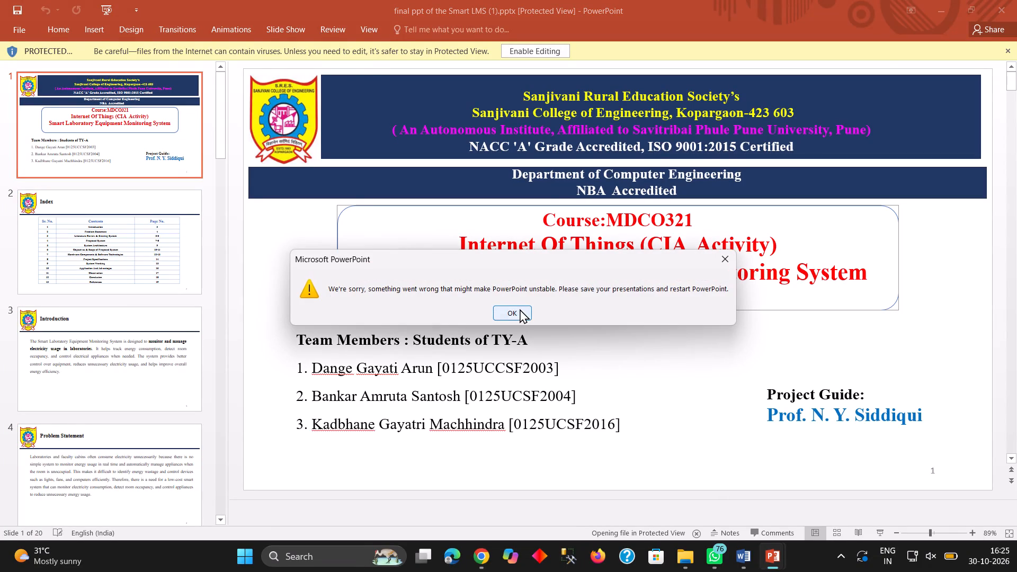
click(519, 309)
scroll(481, 328, down, 6)
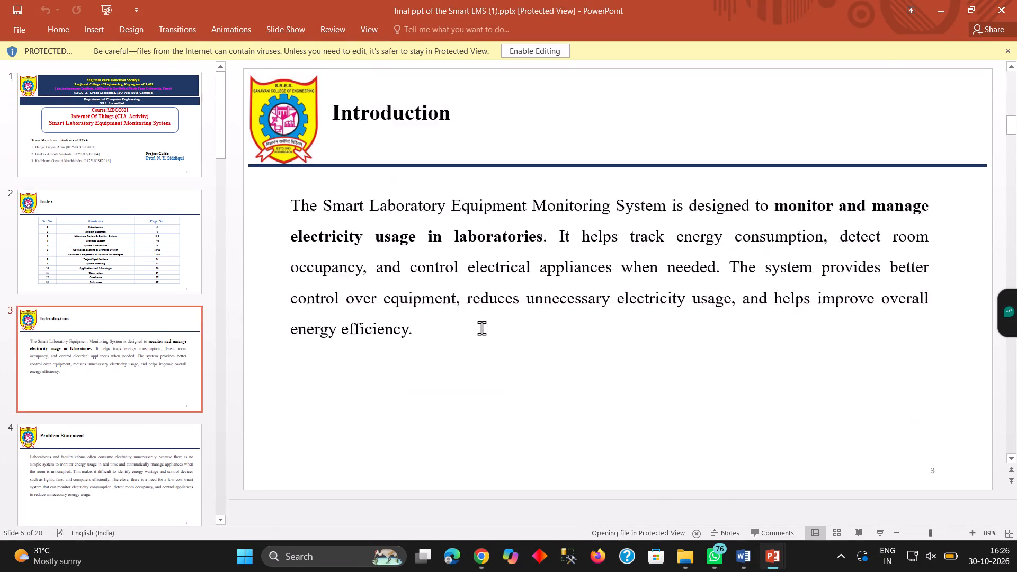
scroll(481, 328, down, 6)
scroll(202, 242, up, 1)
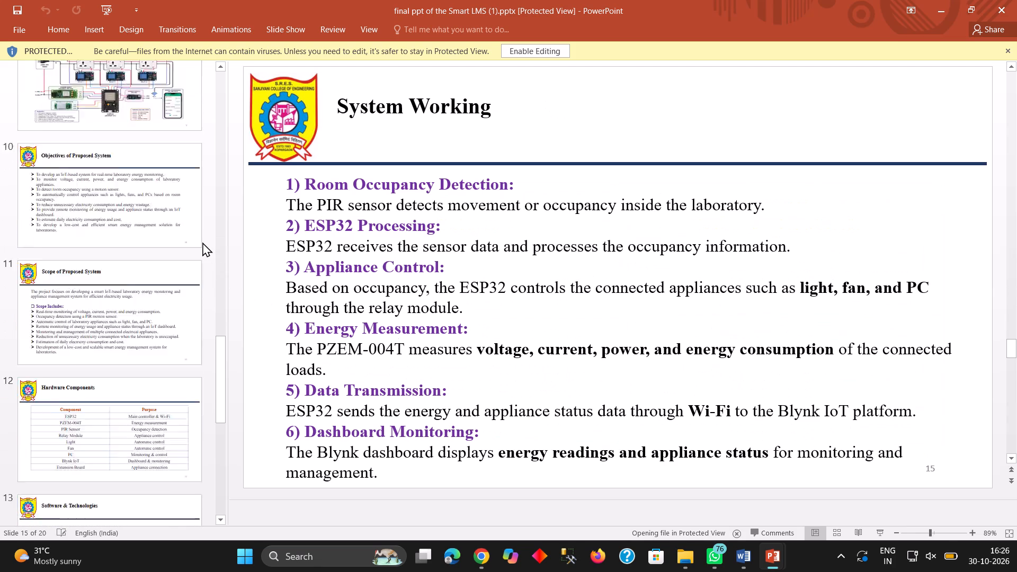
scroll(202, 242, up, 1)
click(110, 217)
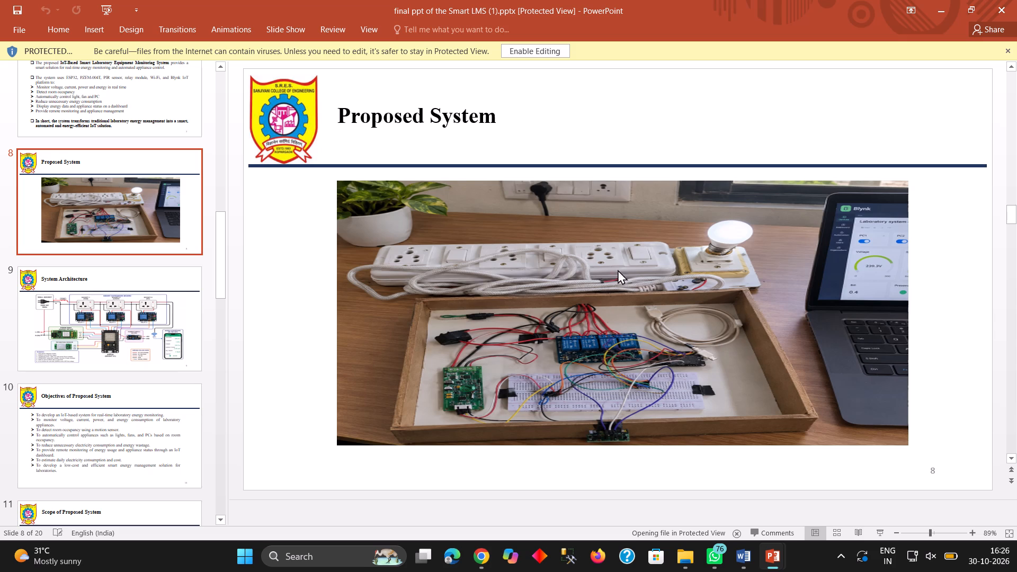
Enable editing of the protected presentation so the photo on the Proposed System slide can be selected.
click(601, 304)
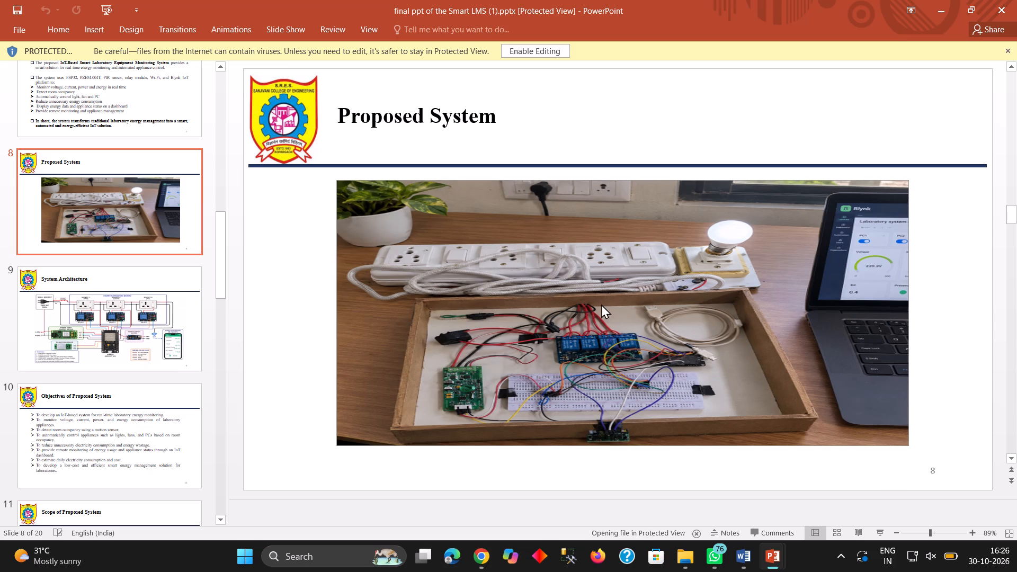
click(617, 320)
click(542, 48)
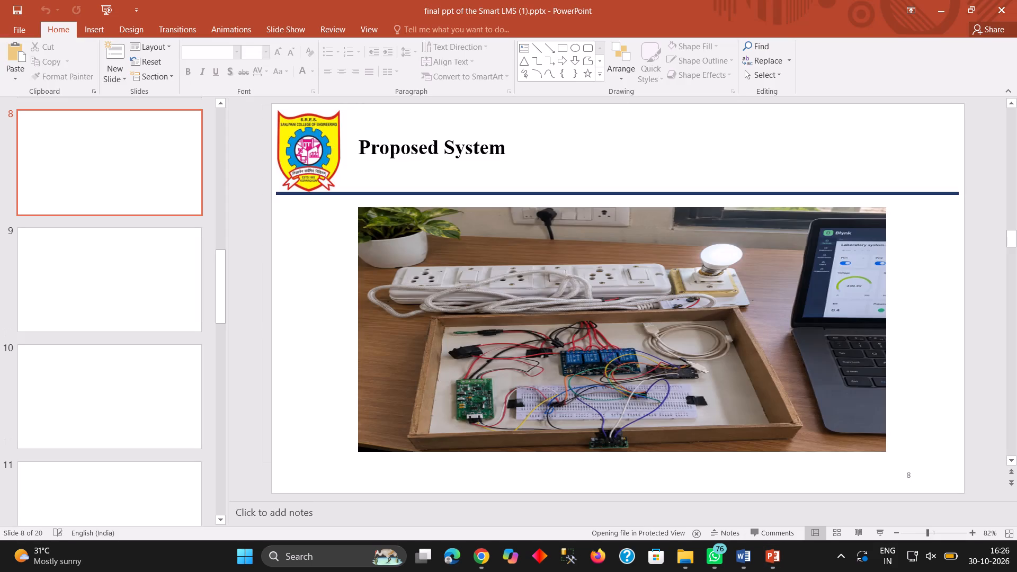
Copy the hardware setup photo from the Proposed System slide of the presentation.
click(576, 257)
click(475, 291)
click(519, 301)
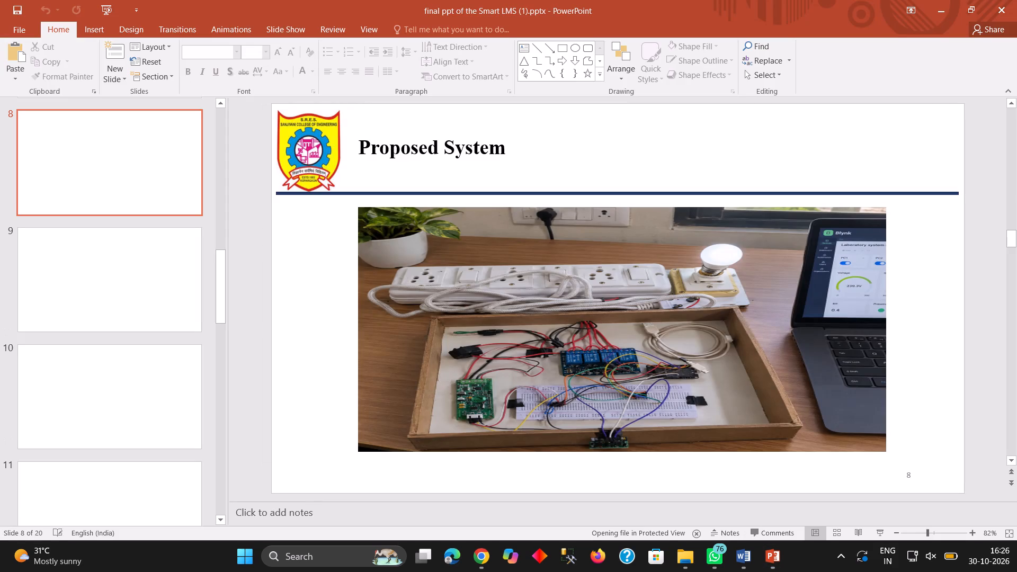
right_click(519, 301)
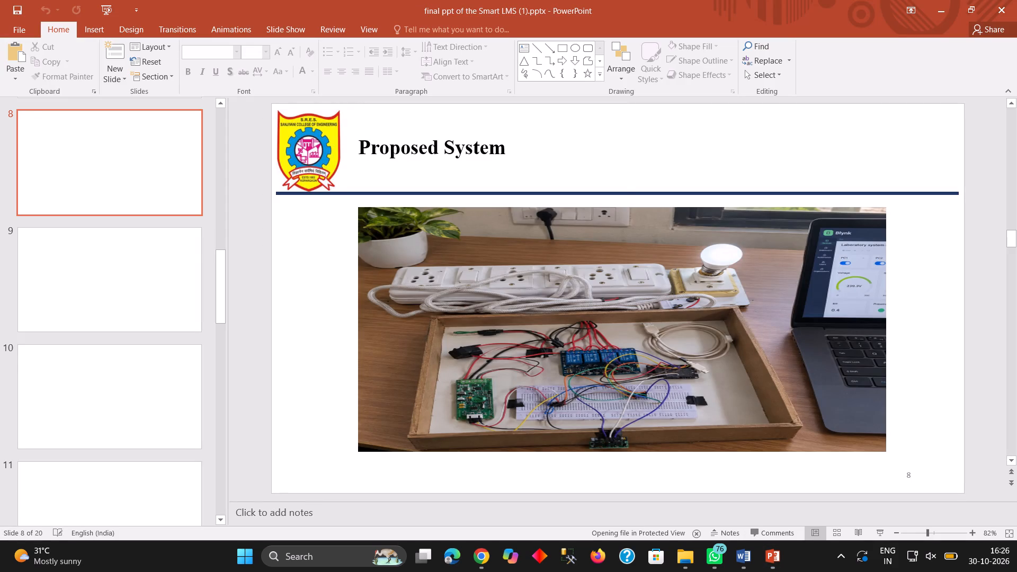
click(376, 224)
key(ctrl+c)
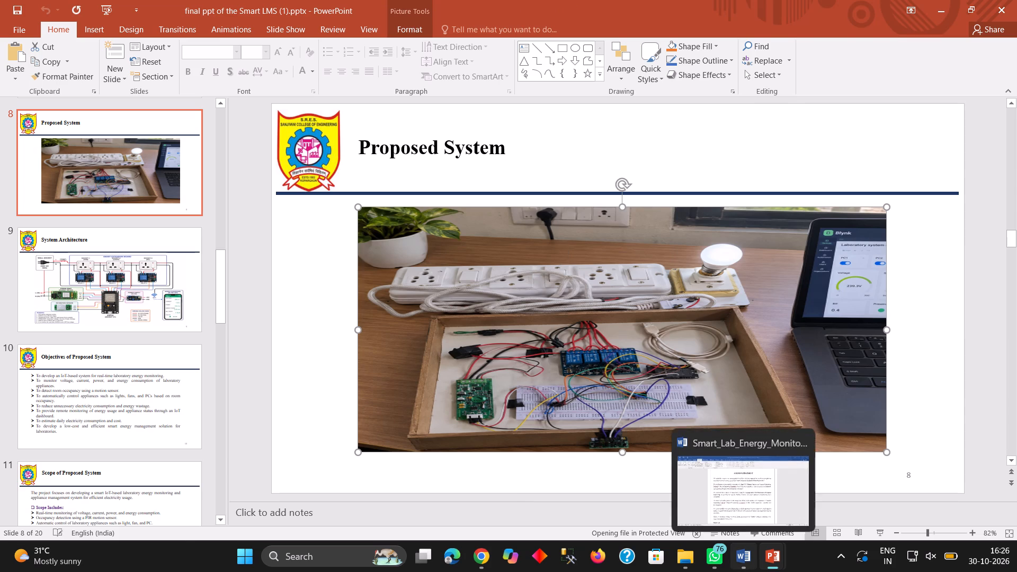
Switch to the Word report and look through its pages, examining the output section and the closing Presentation Proof page.
click(744, 489)
scroll(551, 343, down, 6)
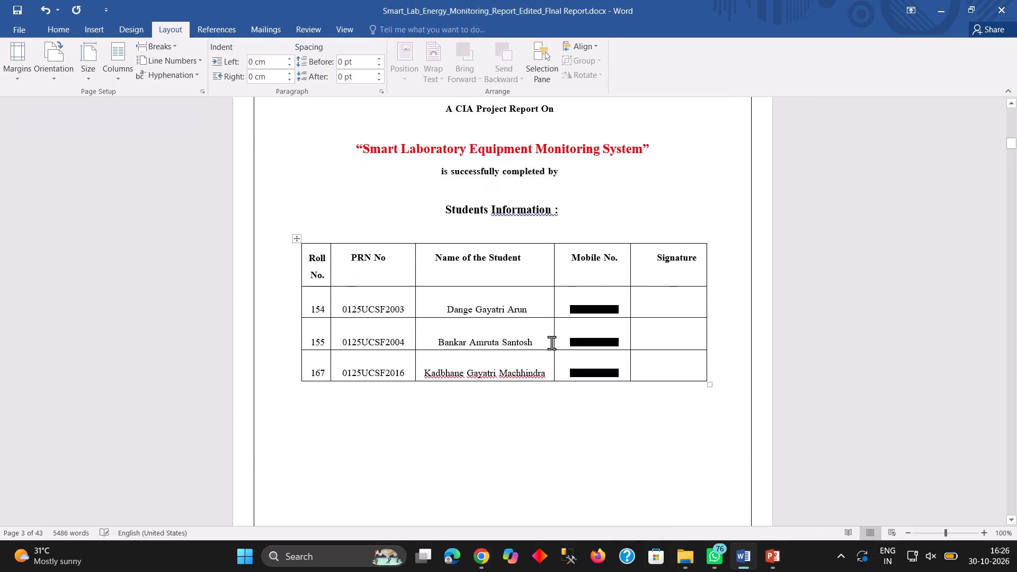
scroll(551, 343, up, 3)
scroll(551, 343, down, 1)
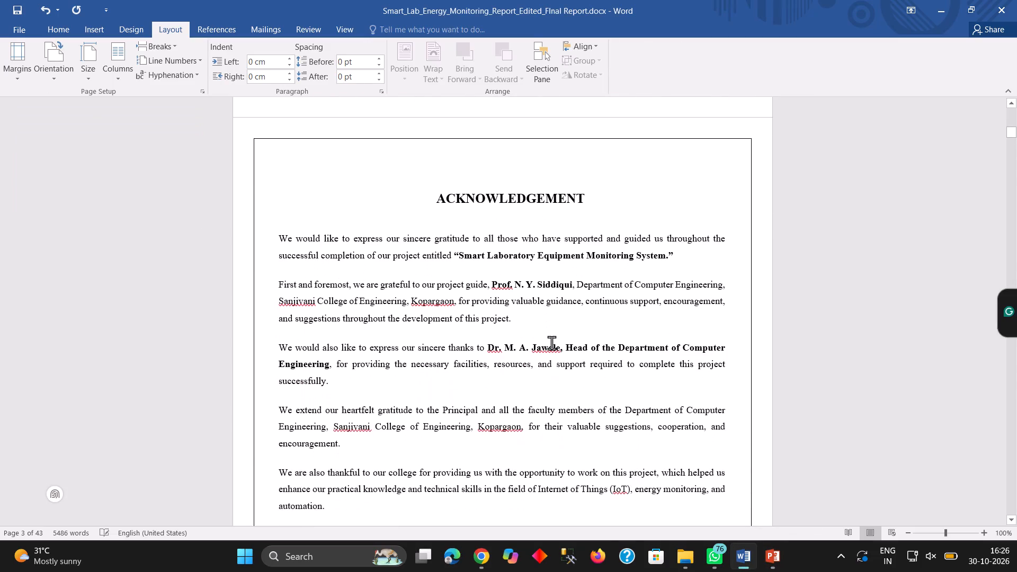
scroll(551, 343, down, 8)
scroll(551, 343, down, 20)
scroll(551, 343, down, 20)
scroll(551, 343, down, 20)
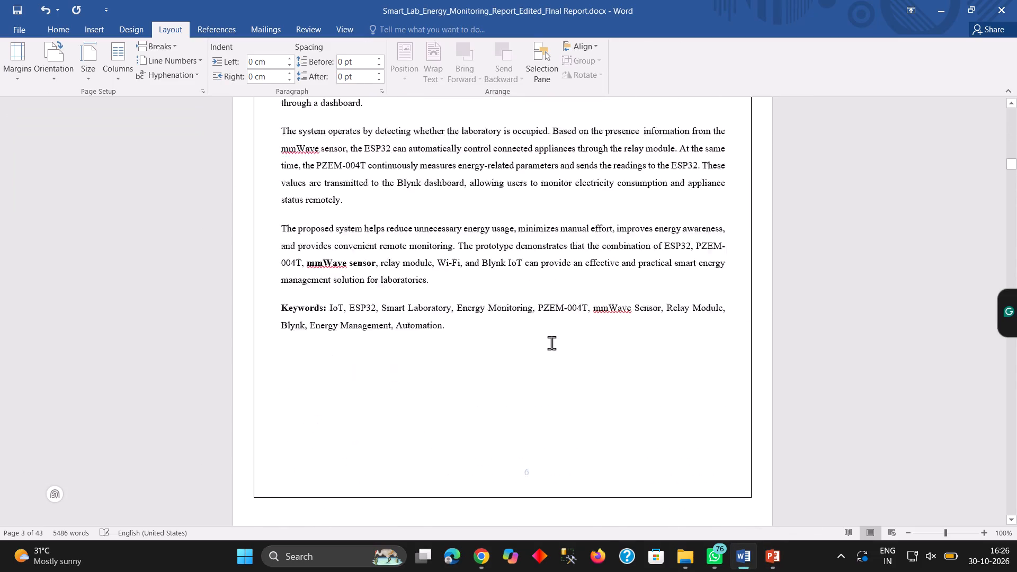
scroll(551, 343, down, 20)
scroll(551, 343, down, 20)
scroll(551, 343, down, 20)
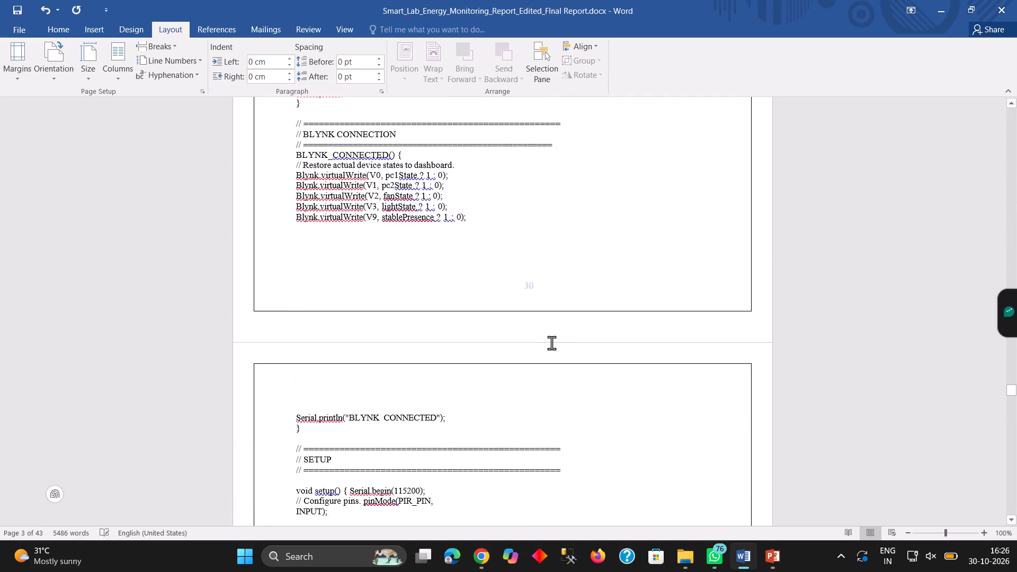
scroll(551, 343, down, 20)
scroll(551, 343, down, 18)
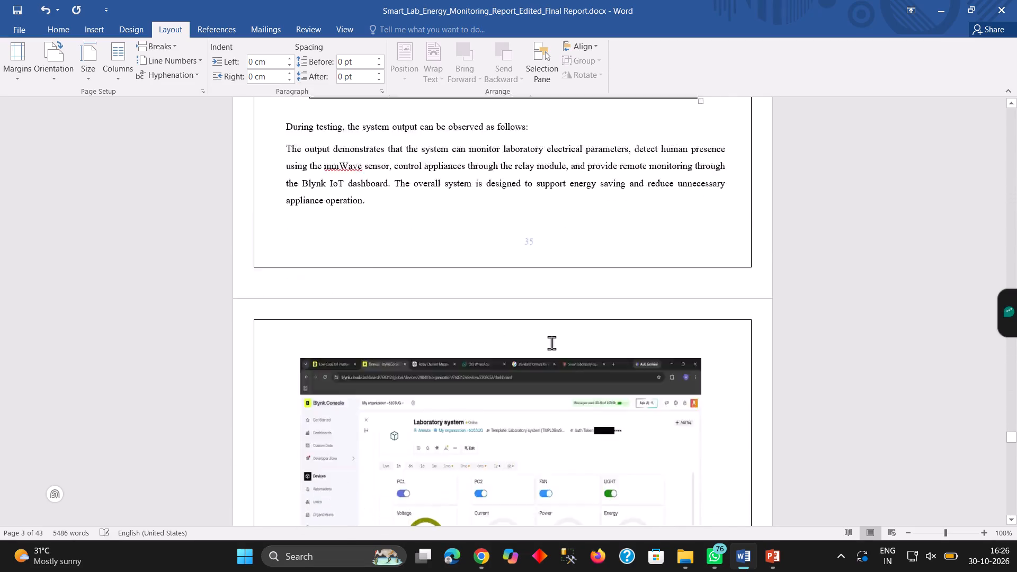
scroll(551, 343, down, 20)
scroll(551, 343, down, 4)
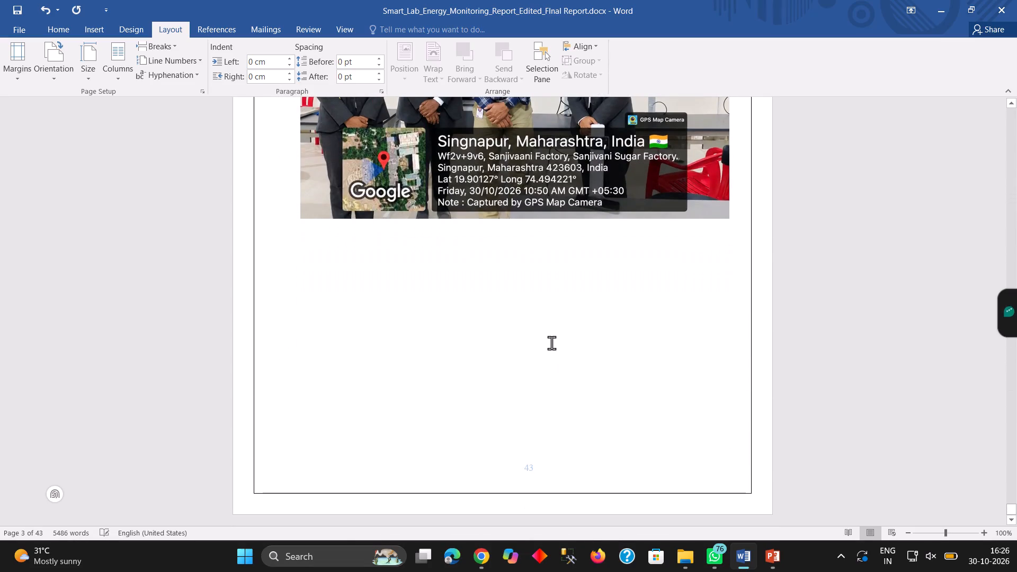
scroll(551, 343, down, 2)
scroll(551, 343, up, 1)
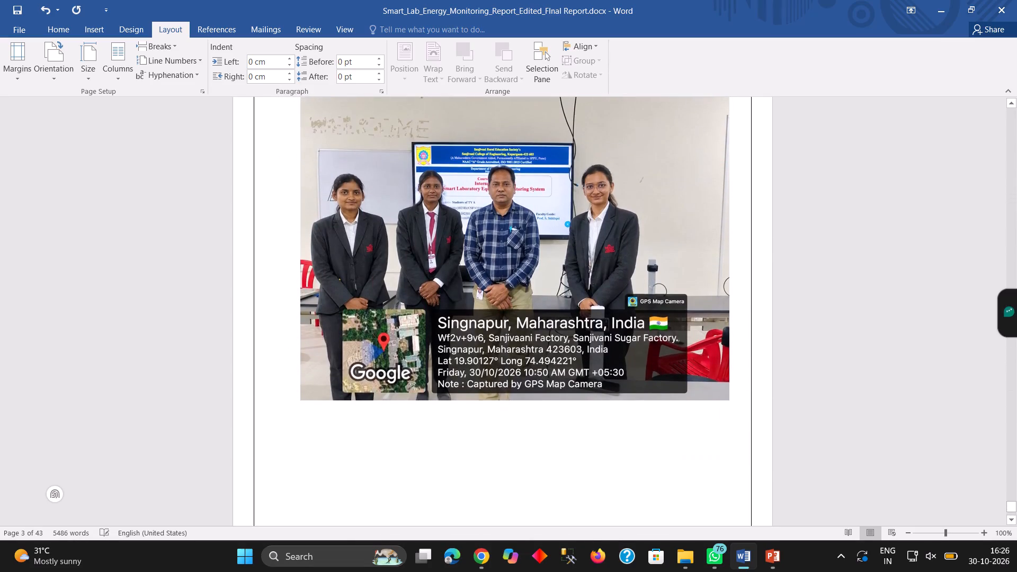
scroll(551, 343, up, 1)
ctrl+scroll(497, 255, up, 5)
scroll(497, 255, up, 1)
scroll(497, 255, down, 1)
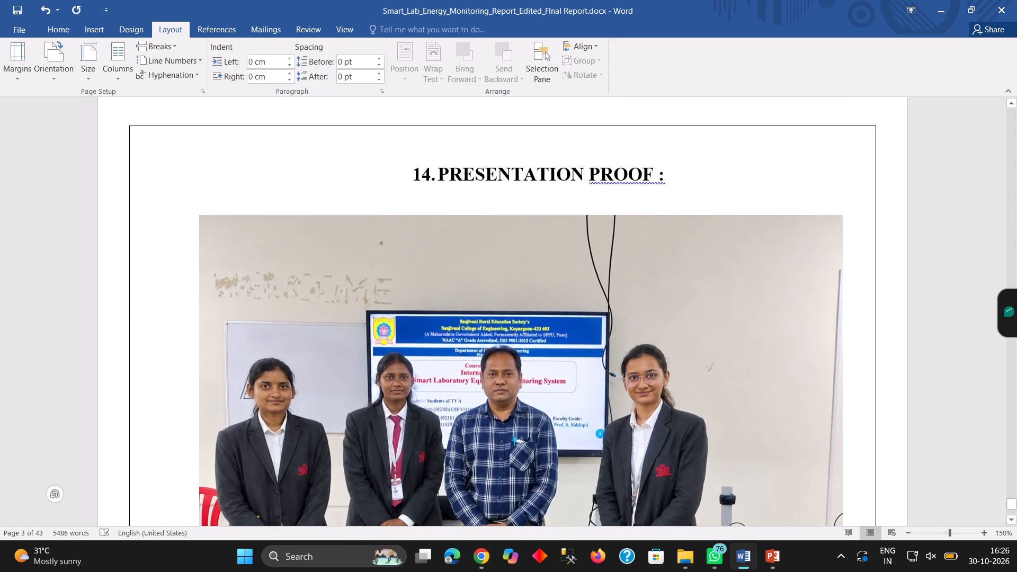
scroll(497, 255, down, 1)
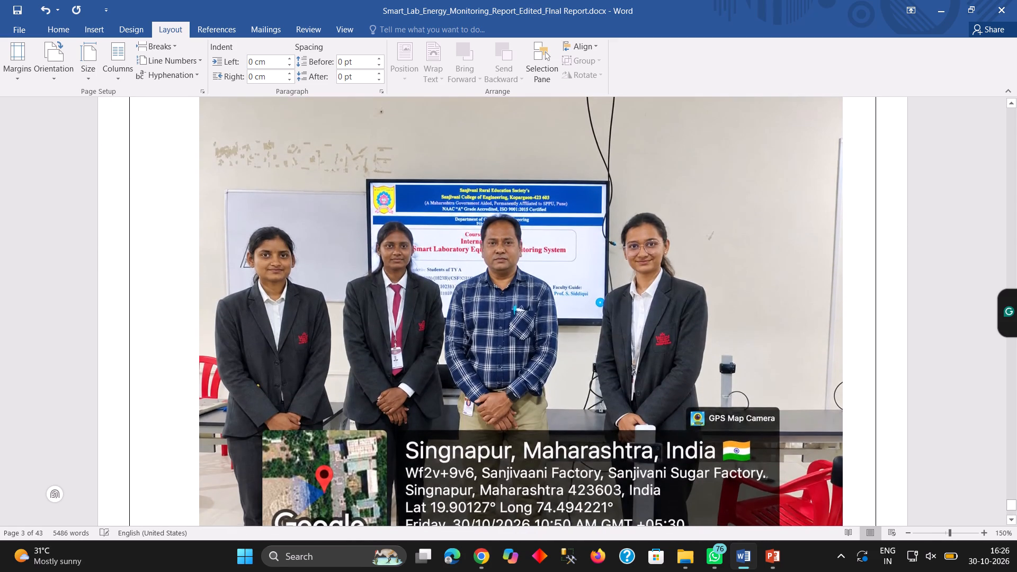
ctrl+scroll(497, 255, up, 3)
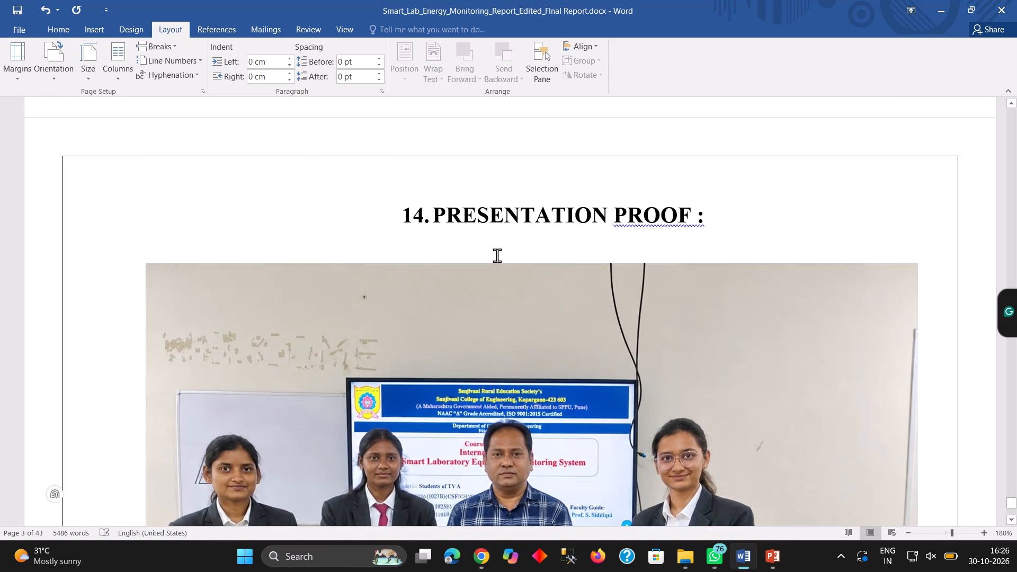
scroll(497, 255, down, 2)
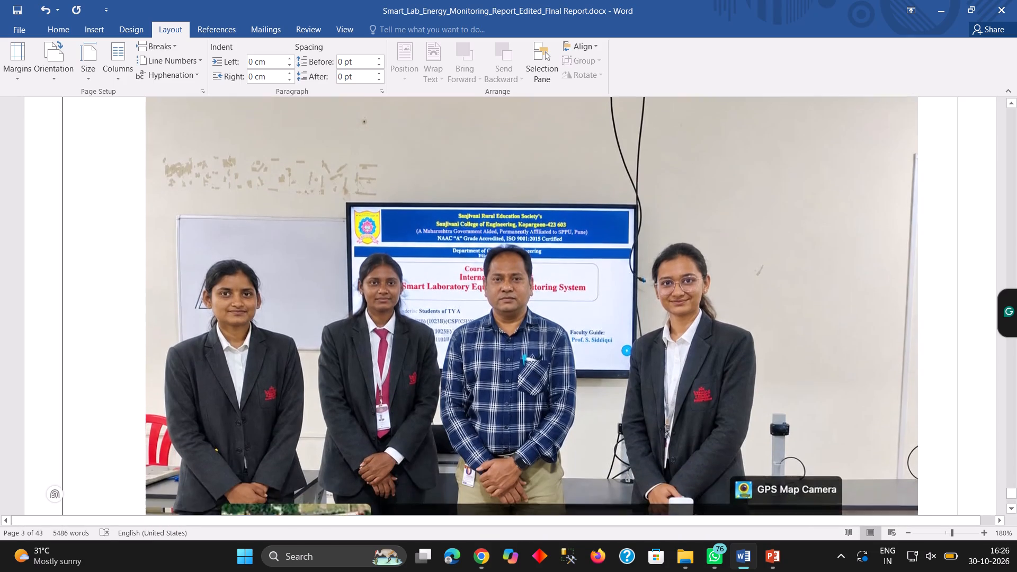
scroll(497, 255, down, 1)
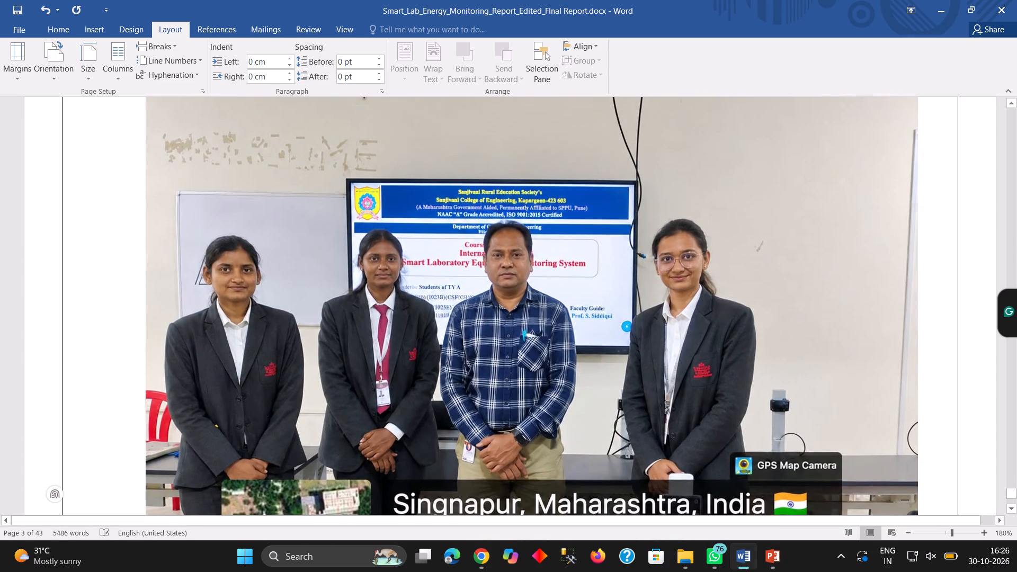
ctrl+scroll(497, 222, down, 9)
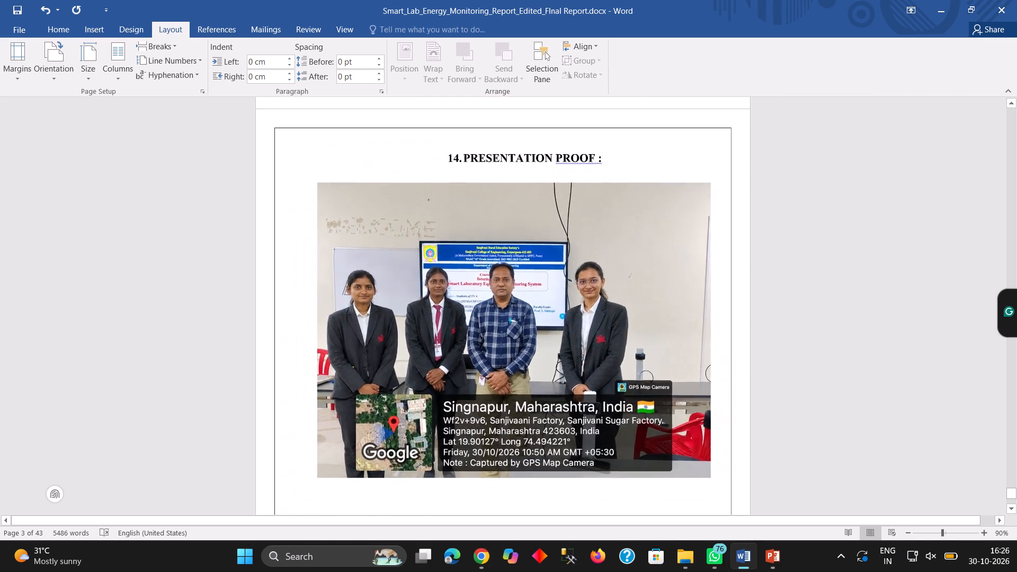
scroll(497, 222, down, 9)
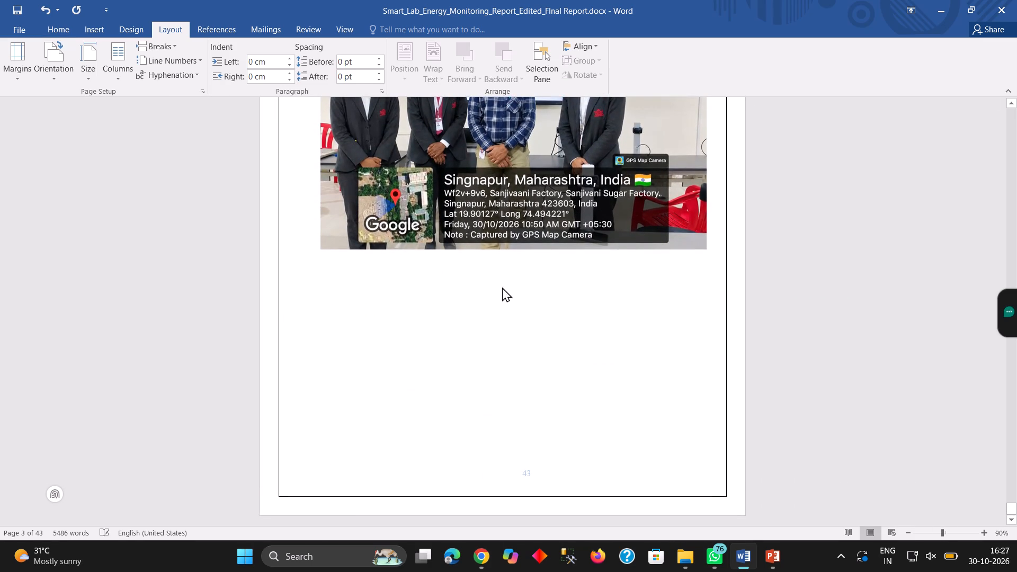
Insert blank lines below the group photo on the Presentation Proof page, down to the bottom of the page.
click(477, 323)
scroll(448, 364, right, 1)
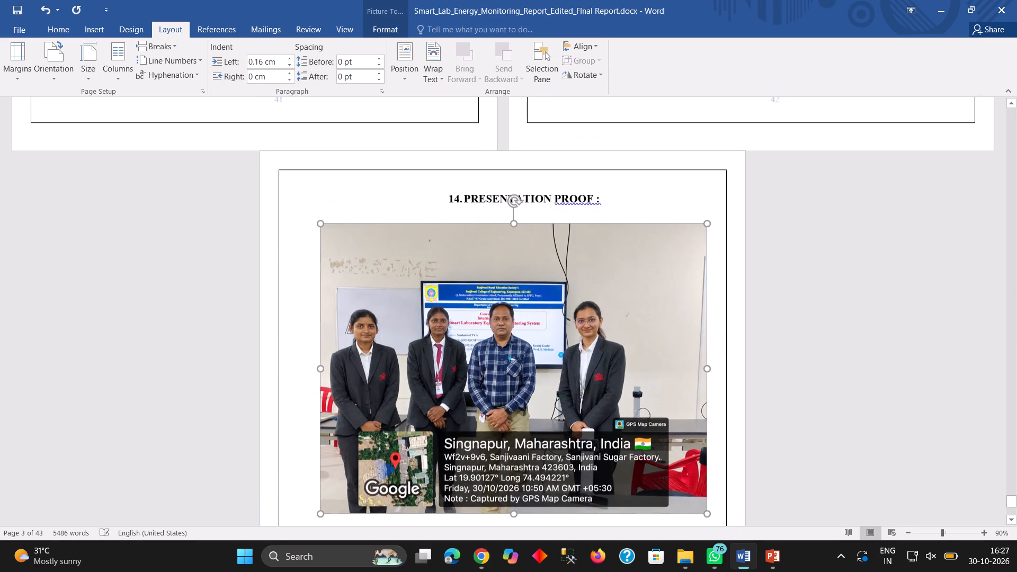
scroll(448, 364, right, 1)
click(412, 417)
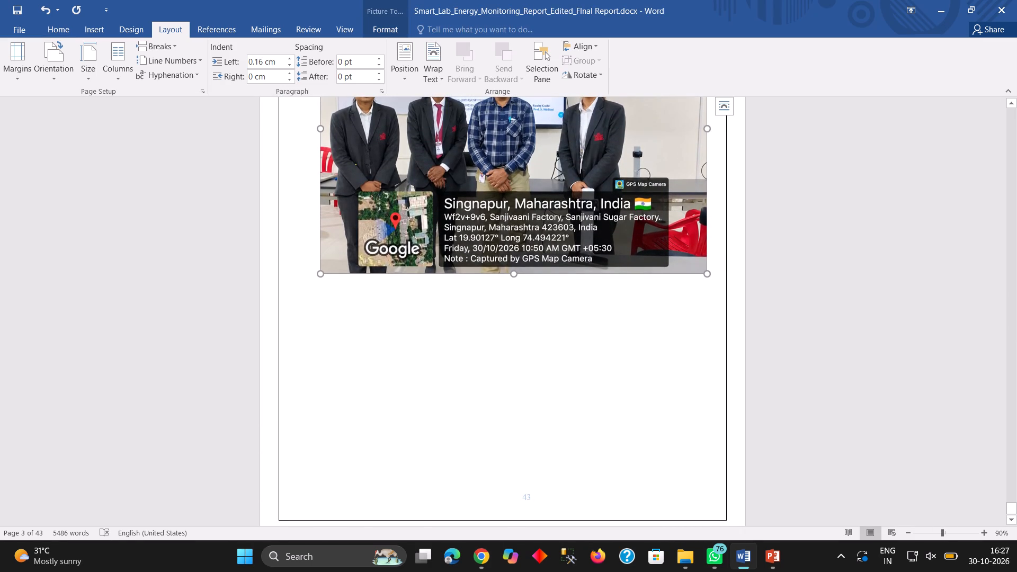
click(406, 296)
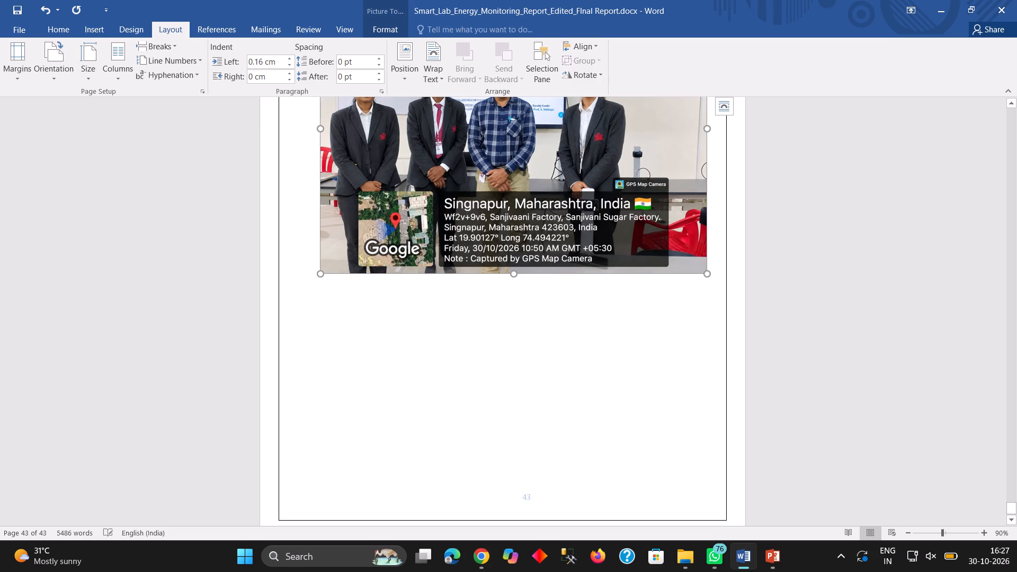
click(712, 248)
key(Return)
key(Return)
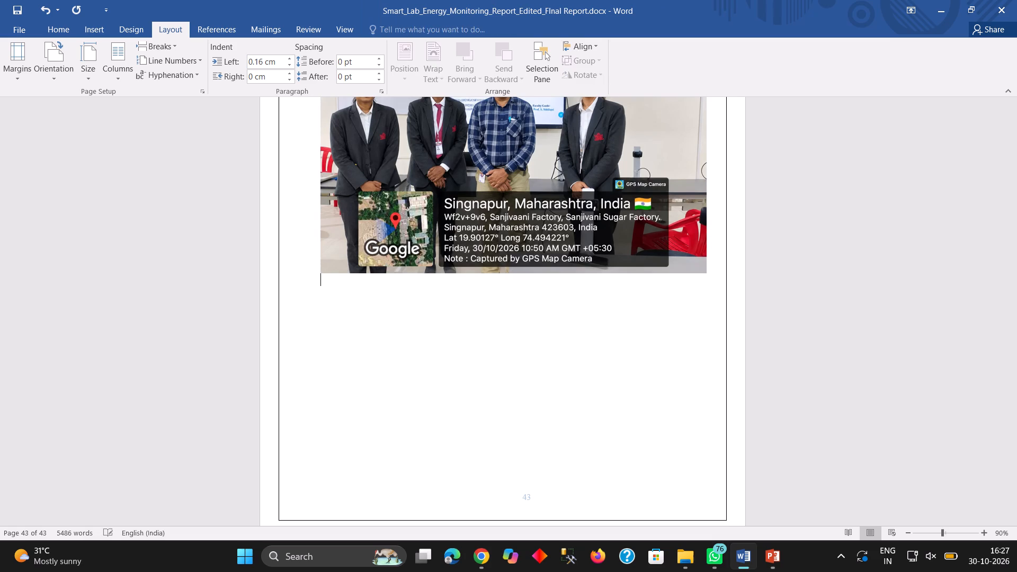
key(Return)
key(Return)
key(Return)
key(Return)
key(Return)
key(Return)
key(Return)
key(Return)
key(Return)
key(Return)
key(Return)
key(Return)
key(Return)
key(Return)
scroll(712, 248, down, 4)
Insert blank lines after "Thank You!" on the acknowledgement page to open a new page before the approval sheet.
scroll(712, 248, up, 20)
scroll(712, 248, up, 20)
scroll(712, 248, up, 16)
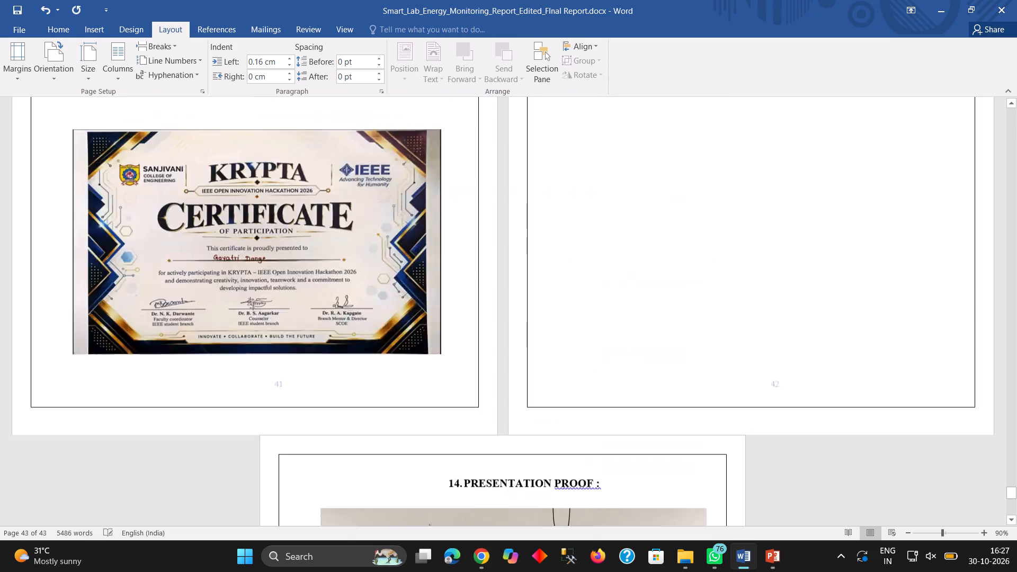
scroll(712, 248, up, 20)
scroll(712, 248, up, 20)
scroll(712, 248, up, 20)
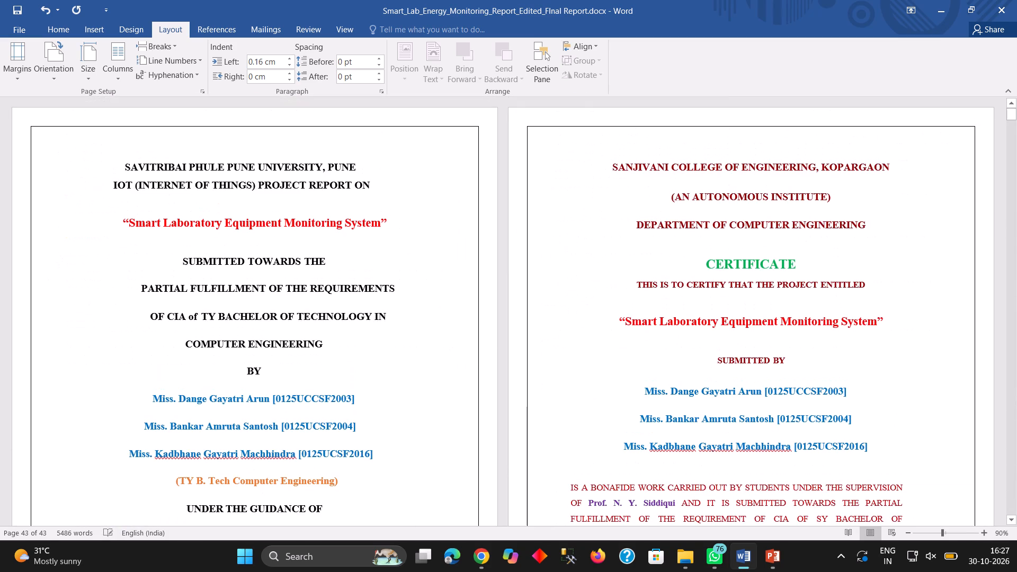
scroll(712, 248, up, 10)
scroll(919, 199, down, 3)
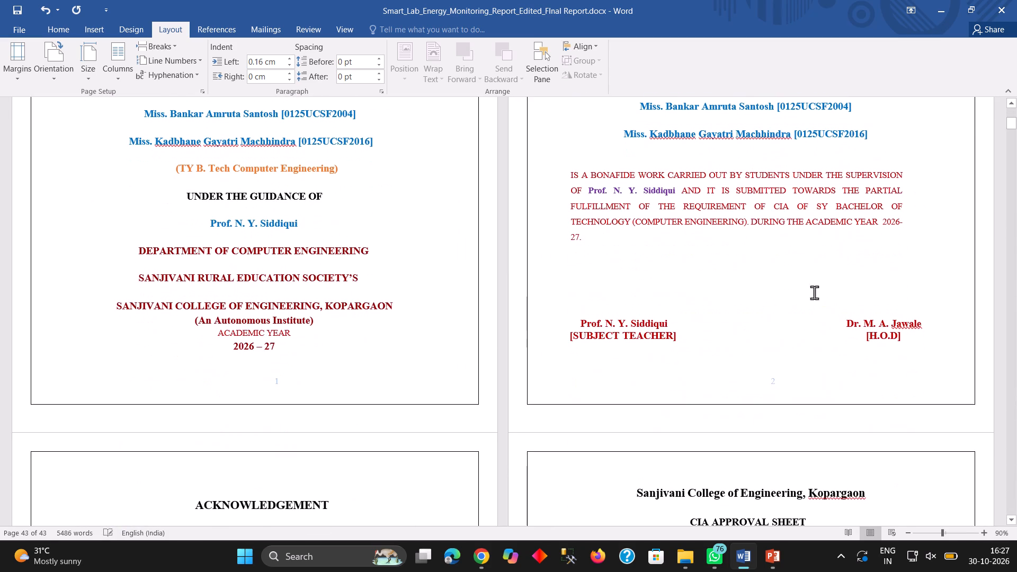
ctrl+scroll(805, 360, up, 4)
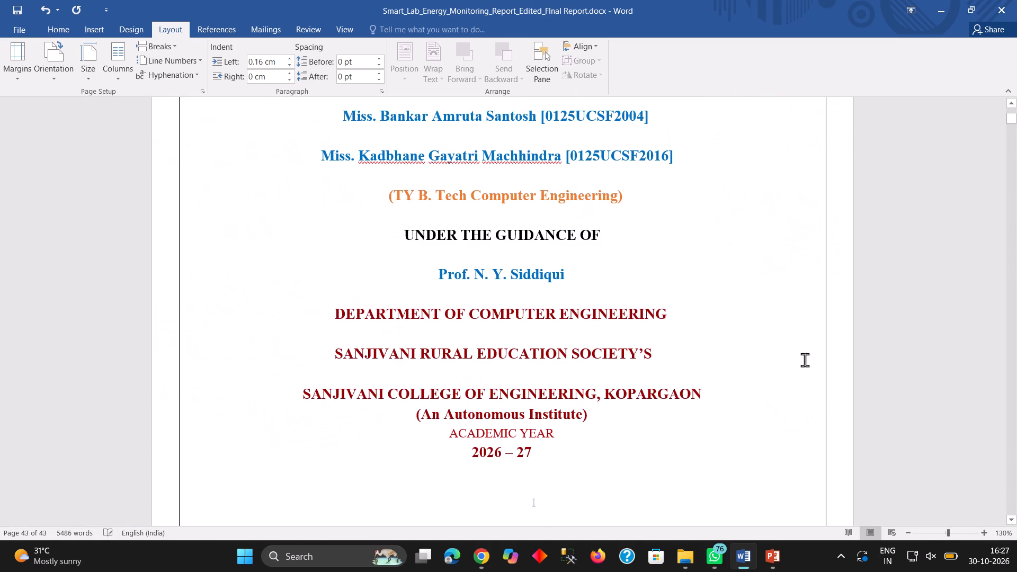
scroll(805, 360, down, 9)
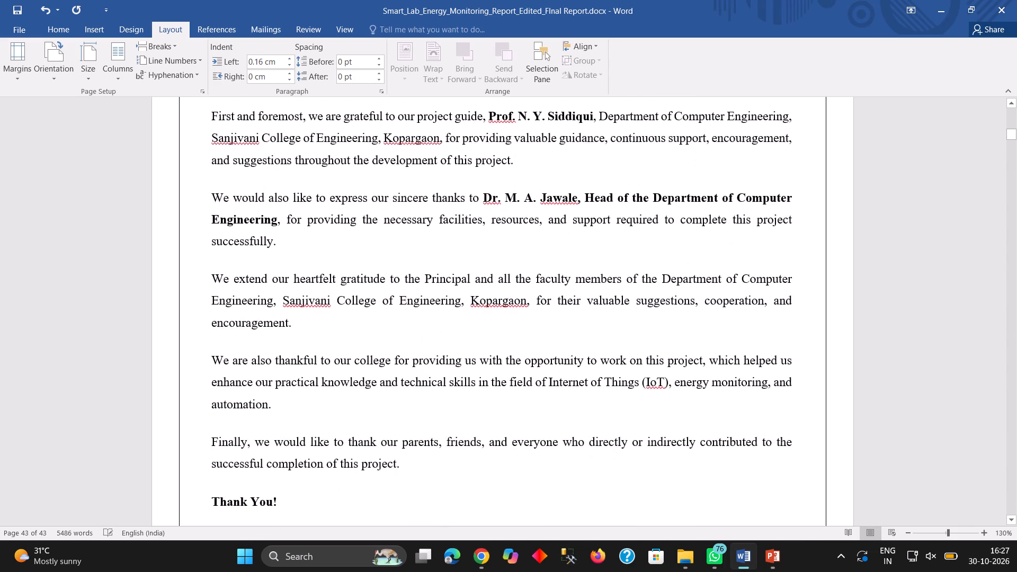
scroll(805, 360, down, 1)
click(381, 364)
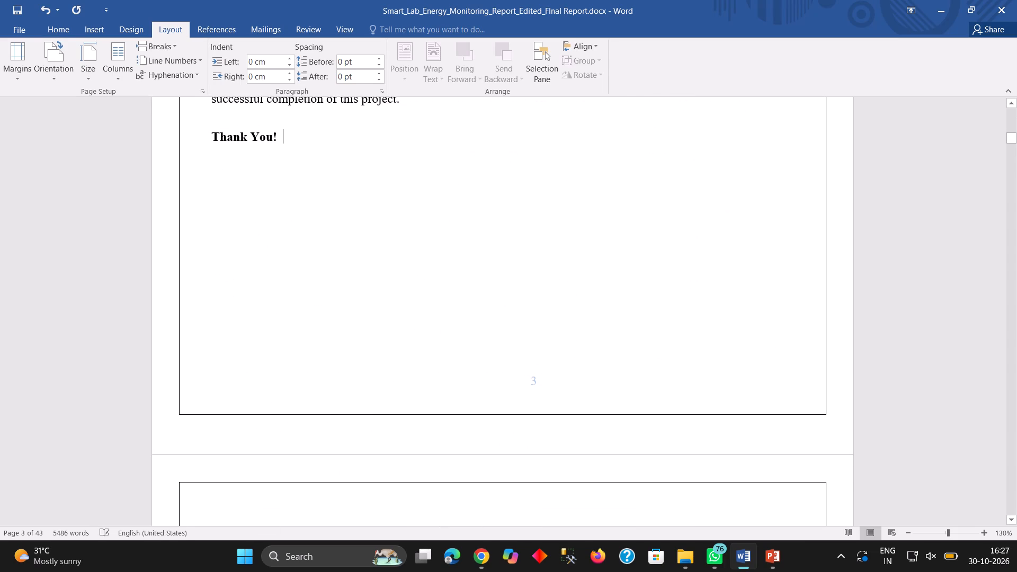
key(Return)
key(Return)
key(Return)
key(Return)
key(Return)
key(Return)
key(Return)
key(Return)
key(Return)
key(Return)
key(Return)
key(Return)
key(Return)
key(Return)
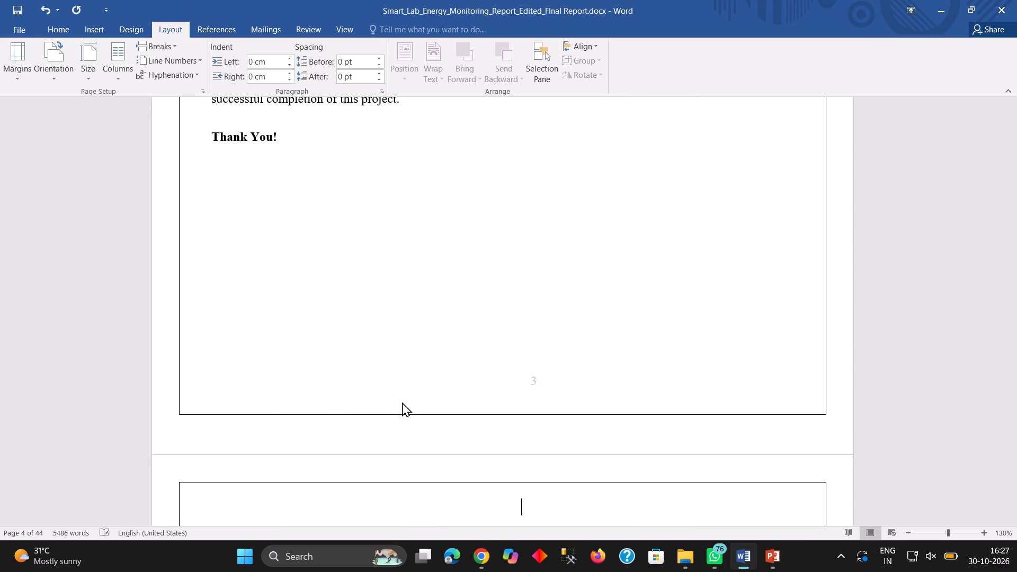
scroll(402, 402, down, 1)
key(Return)
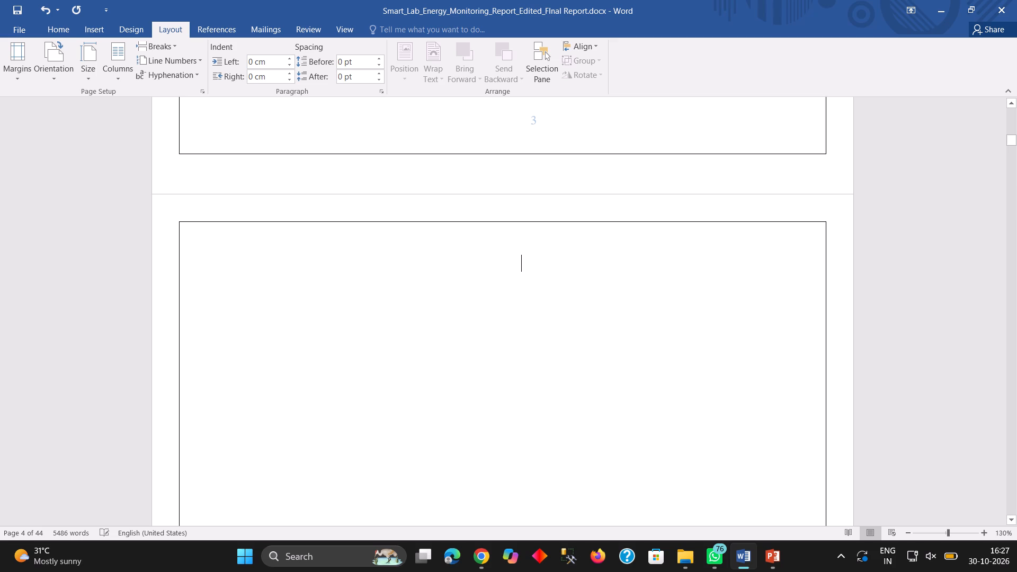
key(Return)
Enter the heading OUTPUT near the top of the new page after the acknowledgement.
key(shift+o)
text(UT)
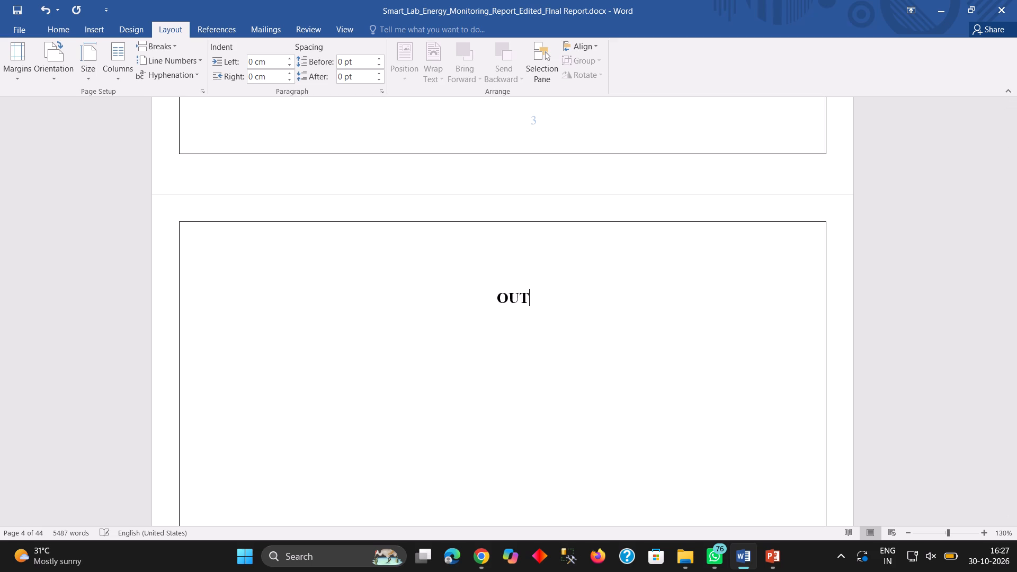
text(PUT)
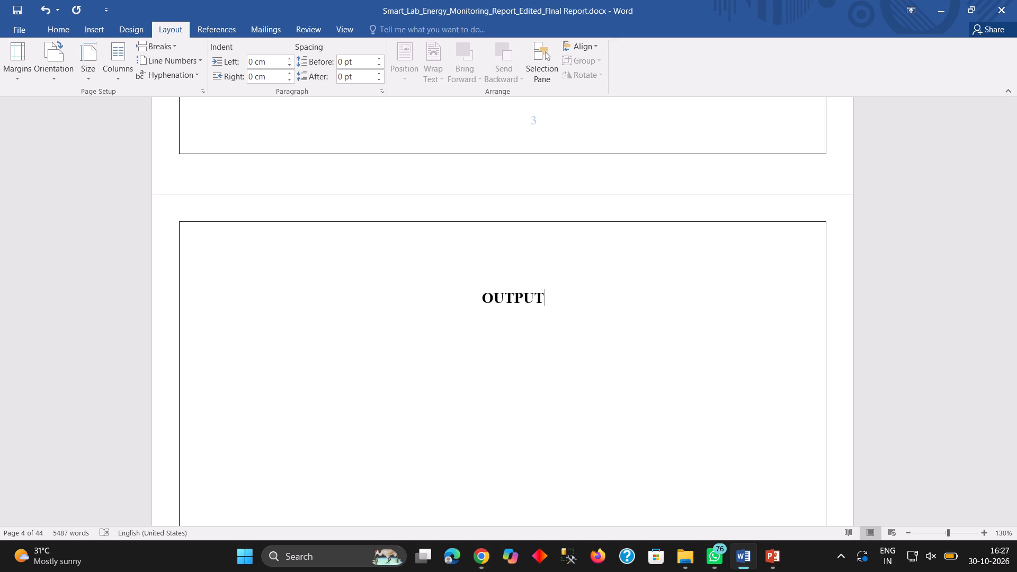
Replace the OUTPUT heading on the new page after the acknowledgement with PROTOTYPE.
key(backslash)
key(BackSpace)
key(BackSpace)
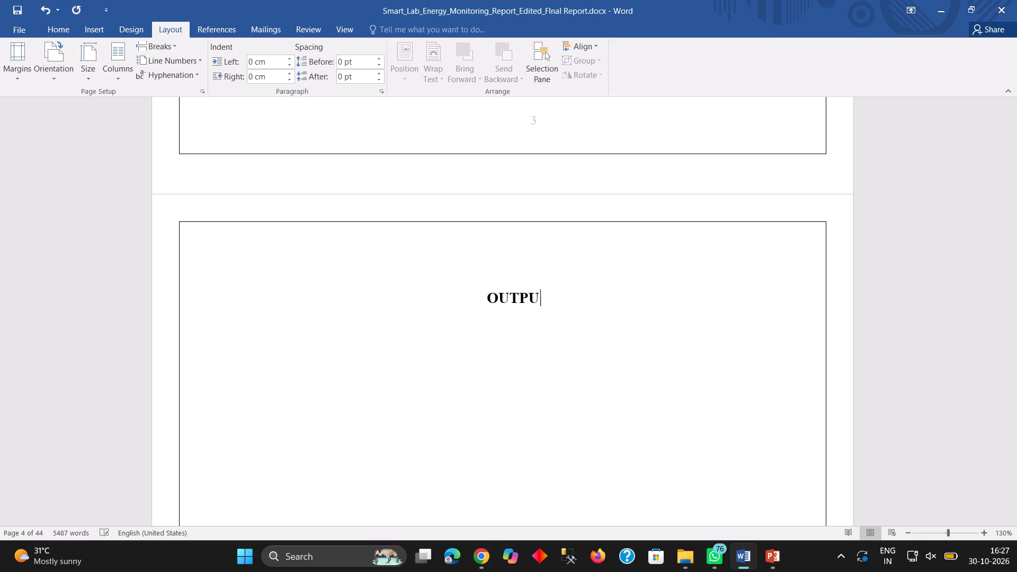
key(BackSpace)
key(BackSpace)
key(BackSpace)
key(BackSpace)
key(BackSpace)
text(PRo)
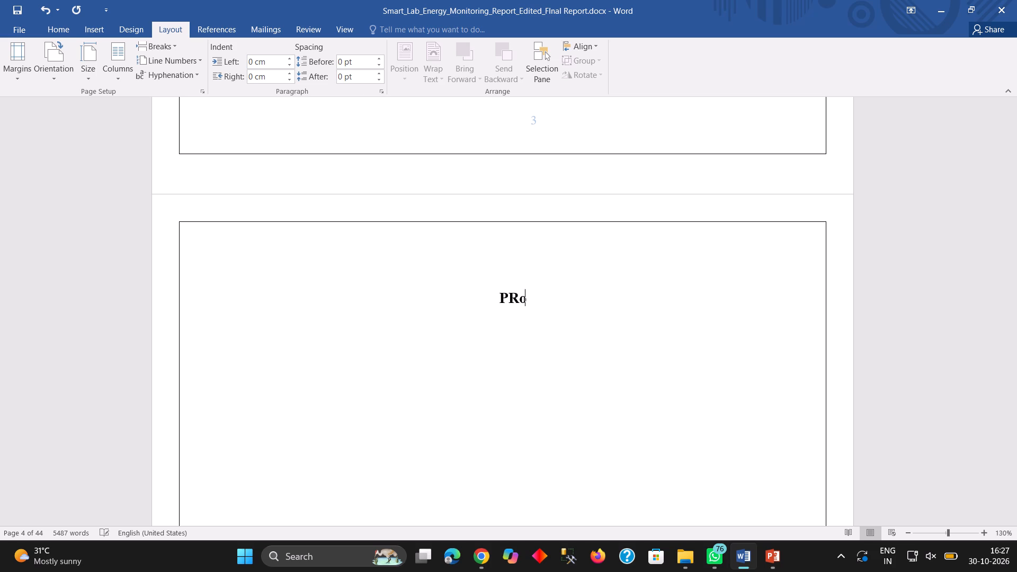
key(BackSpace)
text(OTO)
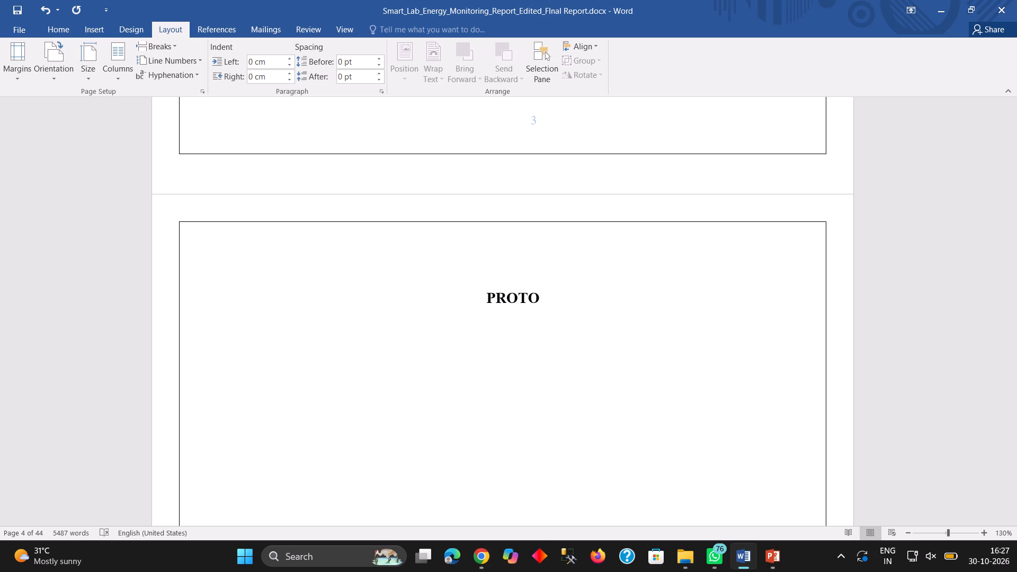
text(YU)
key(BackSpace)
key(BackSpace)
text(TYp)
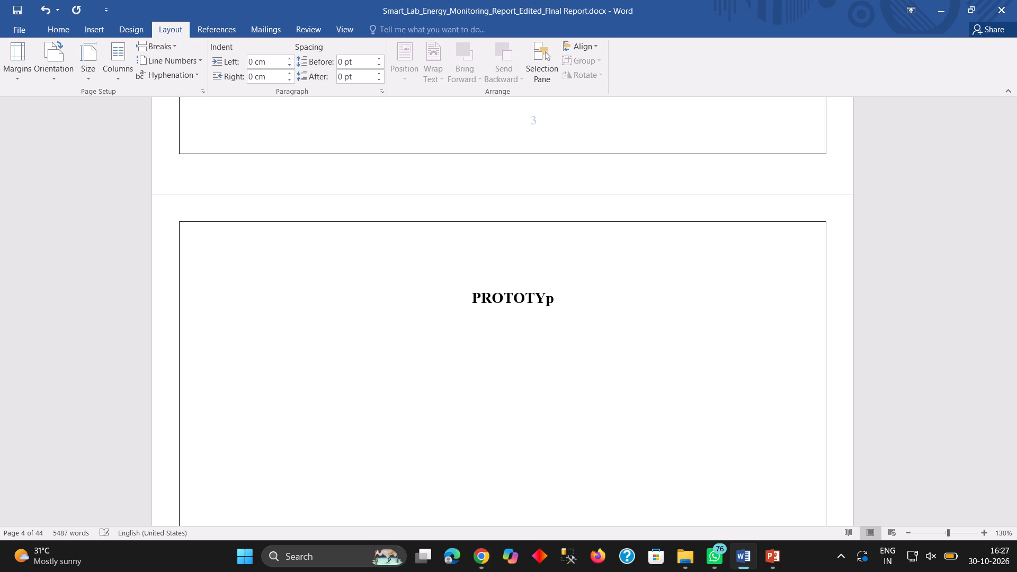
key(BackSpace)
text(PE)
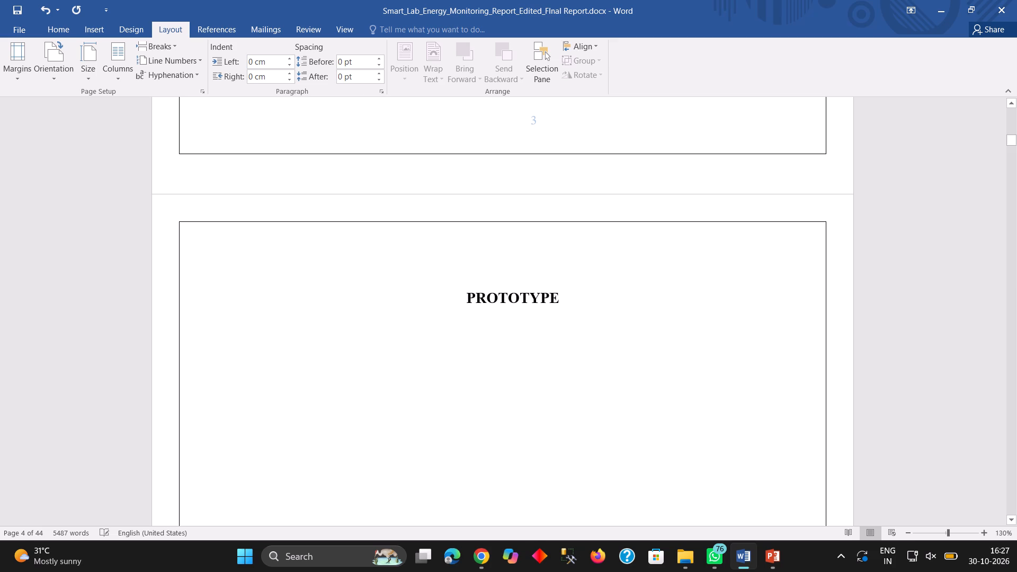
Paste the copied prototype photo below the PROTOTYPE heading, leaving blank space between them.
key(Return)
key(Return)
key(Return)
key(ctrl+v)
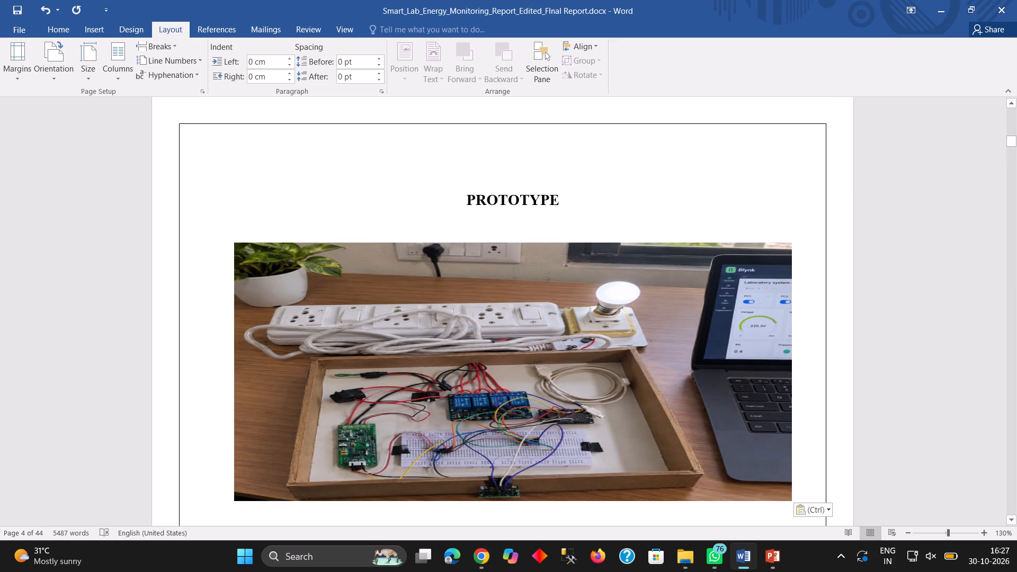
Crop a narrow strip off the left and top edges of the prototype photo.
right_click(575, 361)
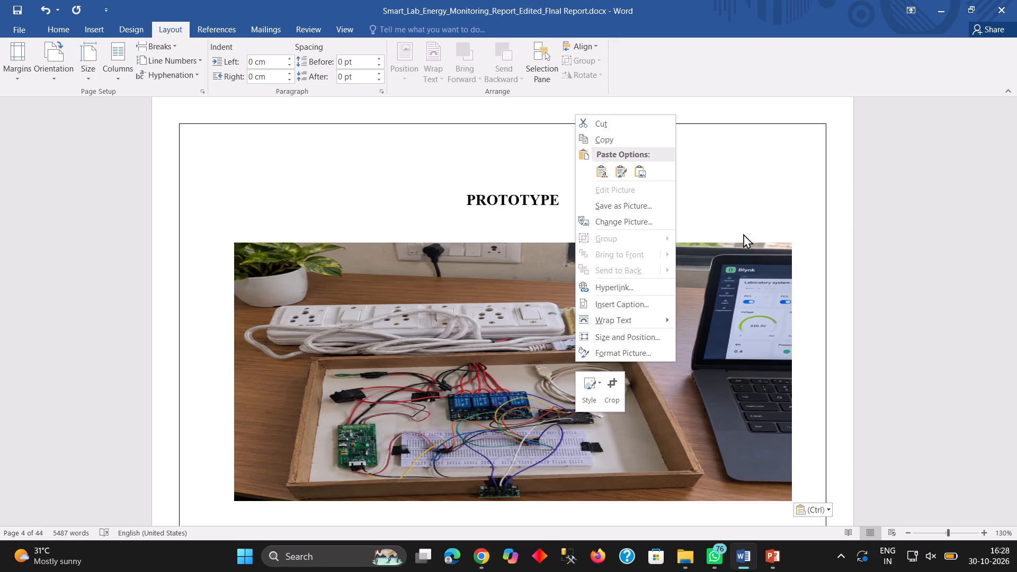
click(622, 392)
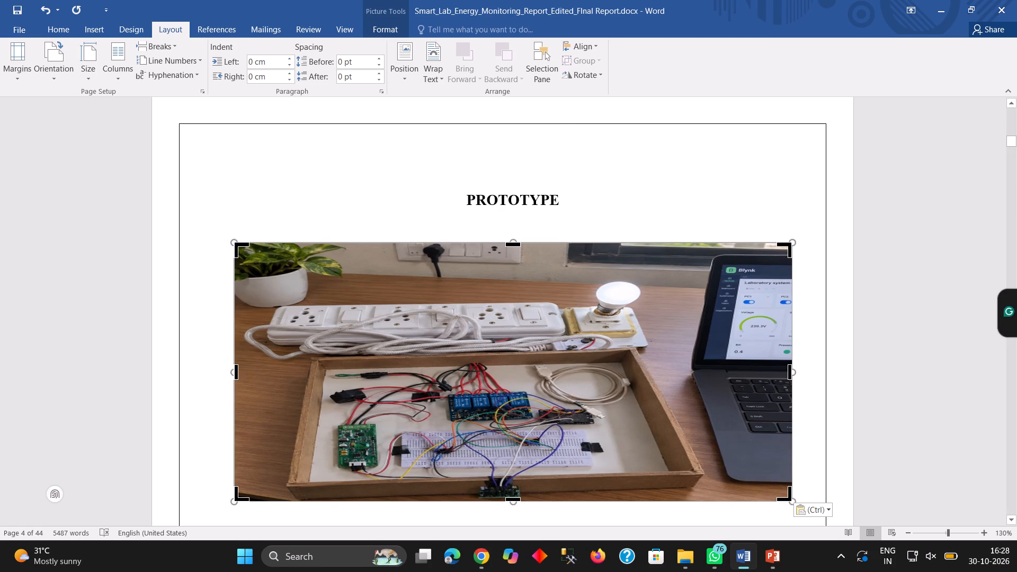
drag(235, 371, 256, 377)
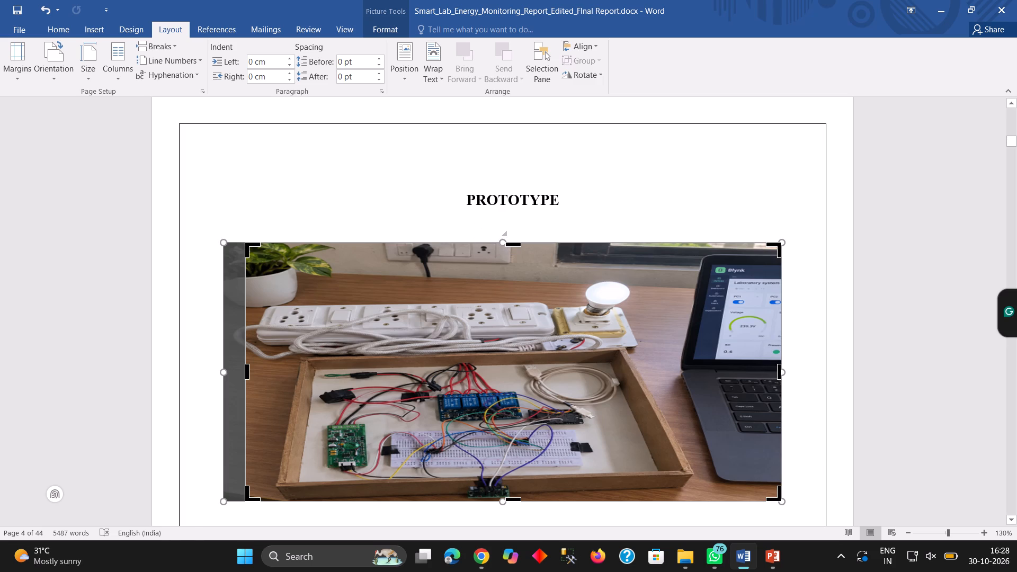
drag(509, 244, 511, 258)
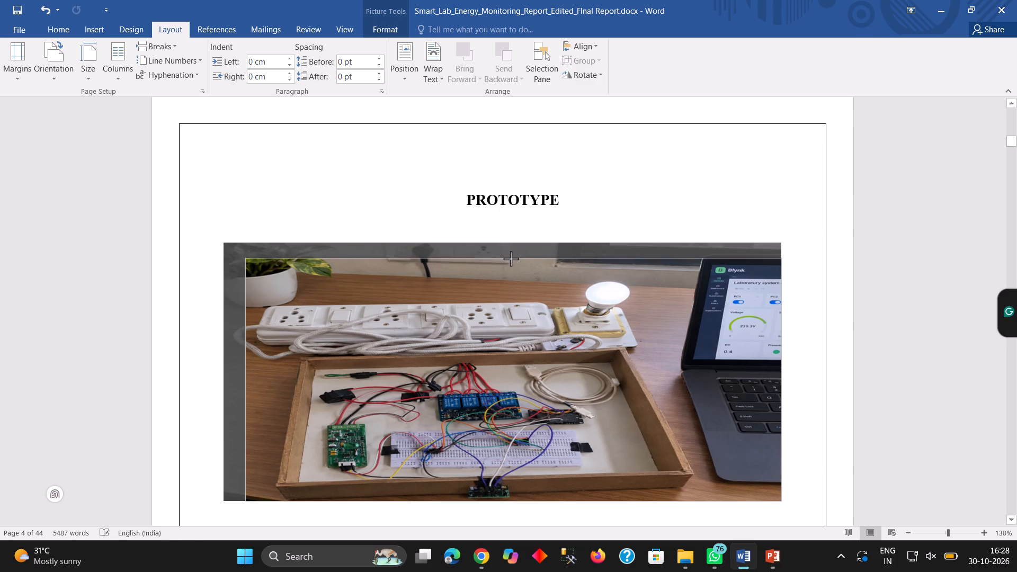
drag(511, 258, 512, 252)
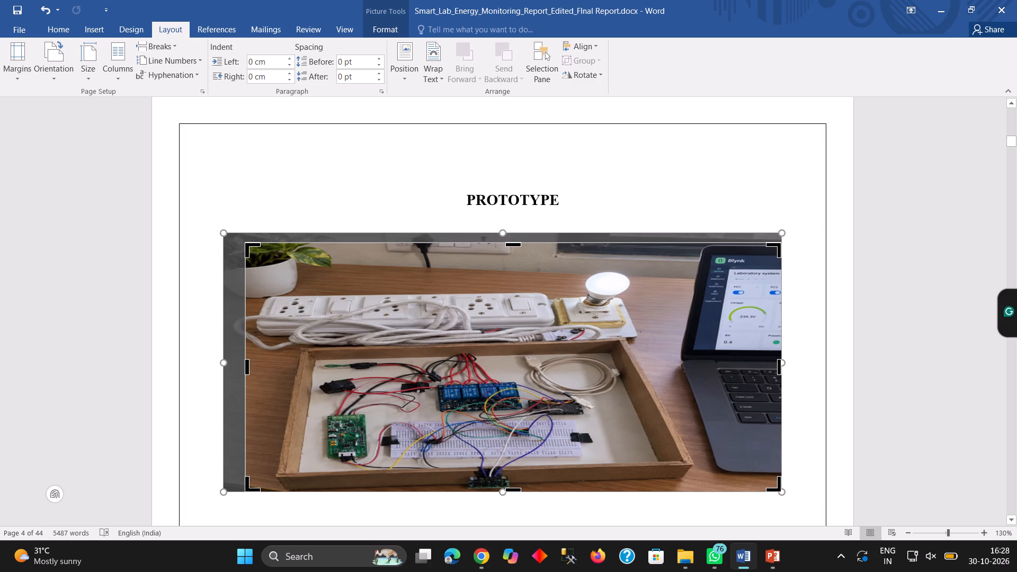
drag(248, 245, 267, 238)
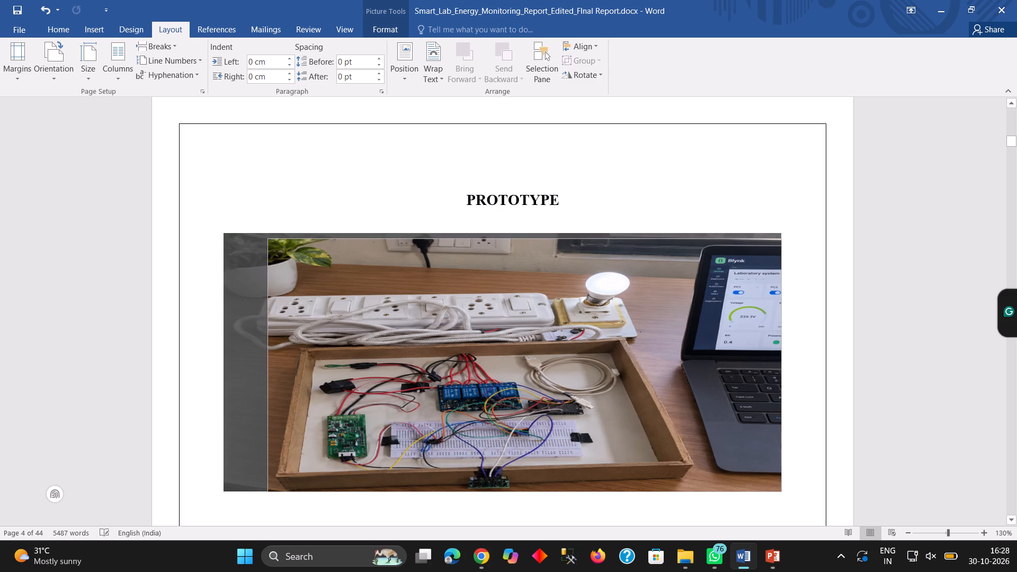
click(799, 452)
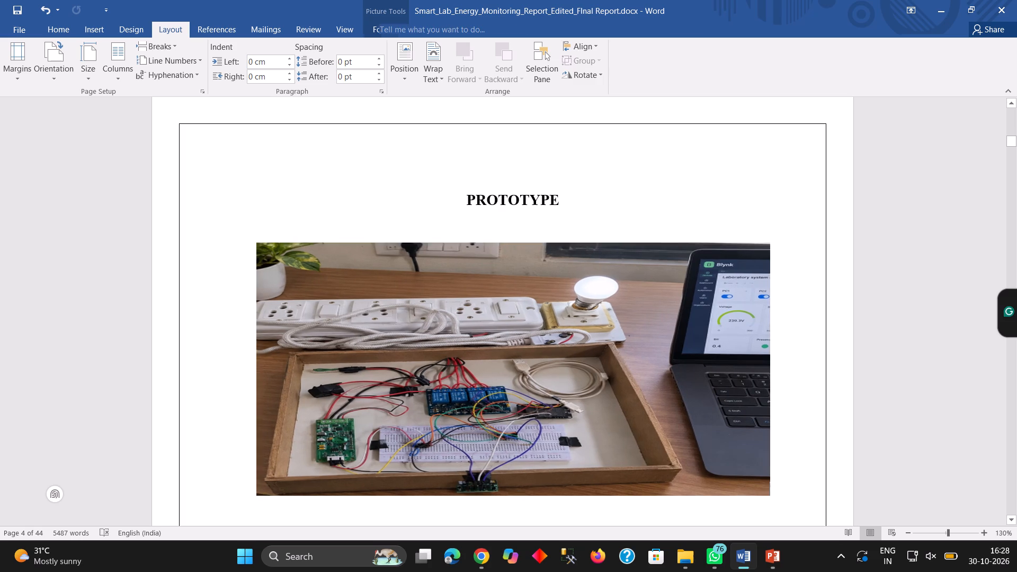
Stretch the prototype photo downward from its bottom edge to make it taller, keeping its width.
scroll(799, 452, down, 1)
click(502, 240)
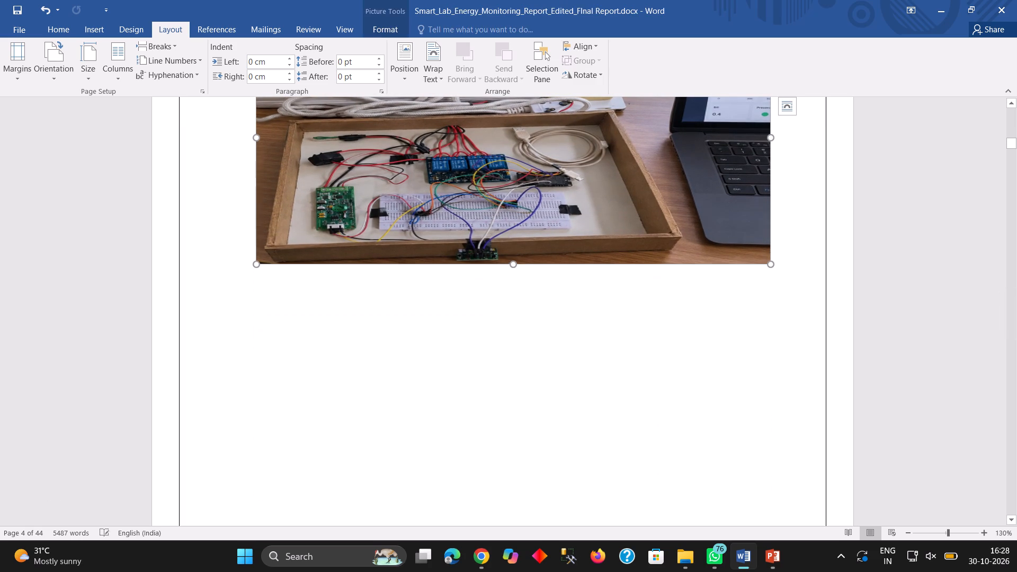
drag(510, 263, 508, 358)
scroll(508, 358, up, 1)
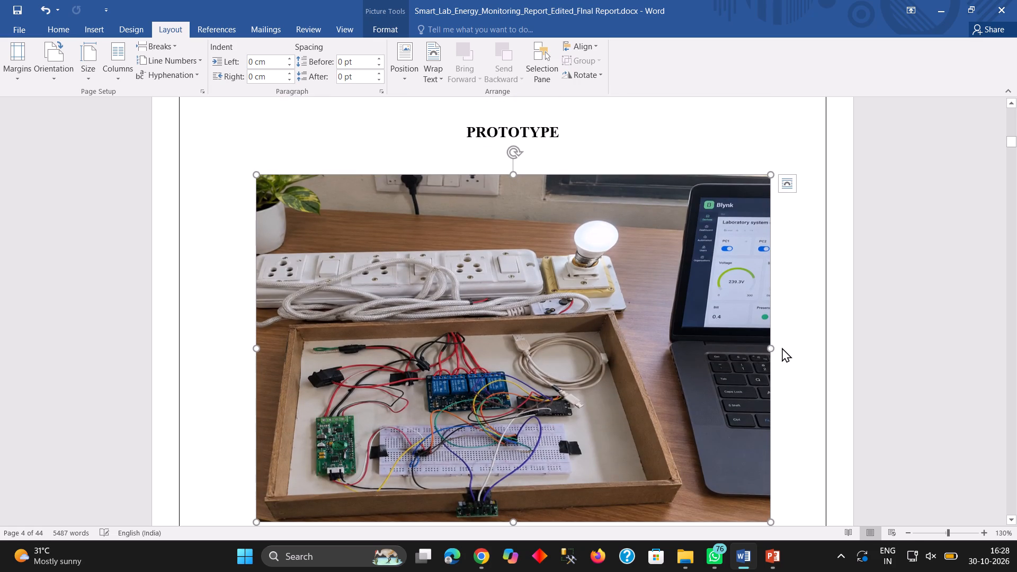
click(846, 362)
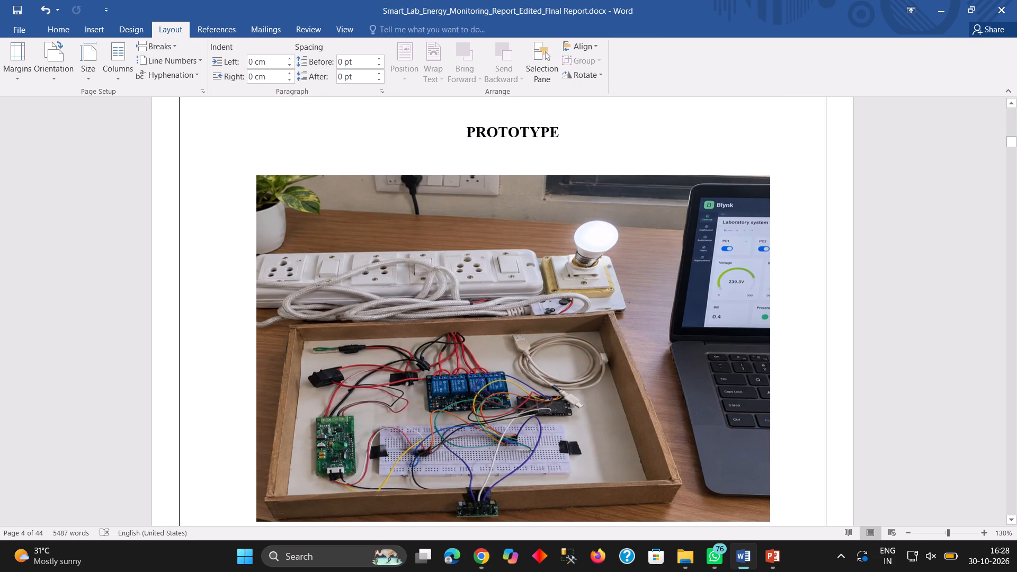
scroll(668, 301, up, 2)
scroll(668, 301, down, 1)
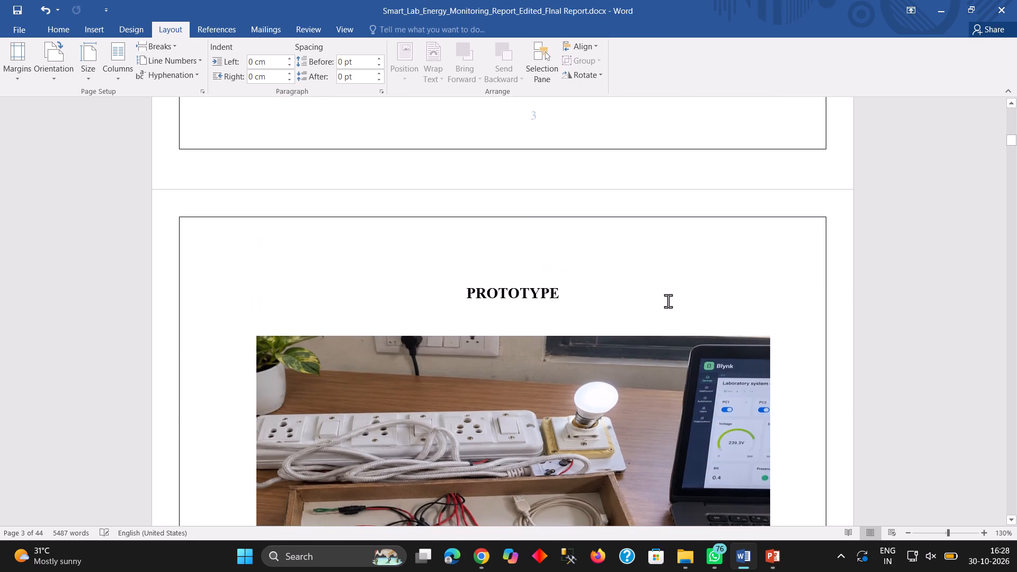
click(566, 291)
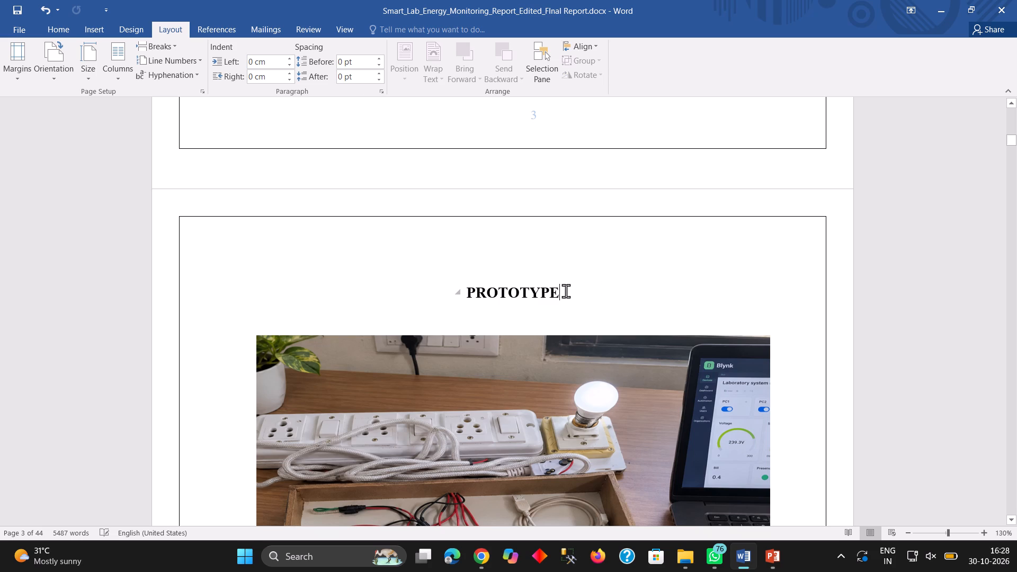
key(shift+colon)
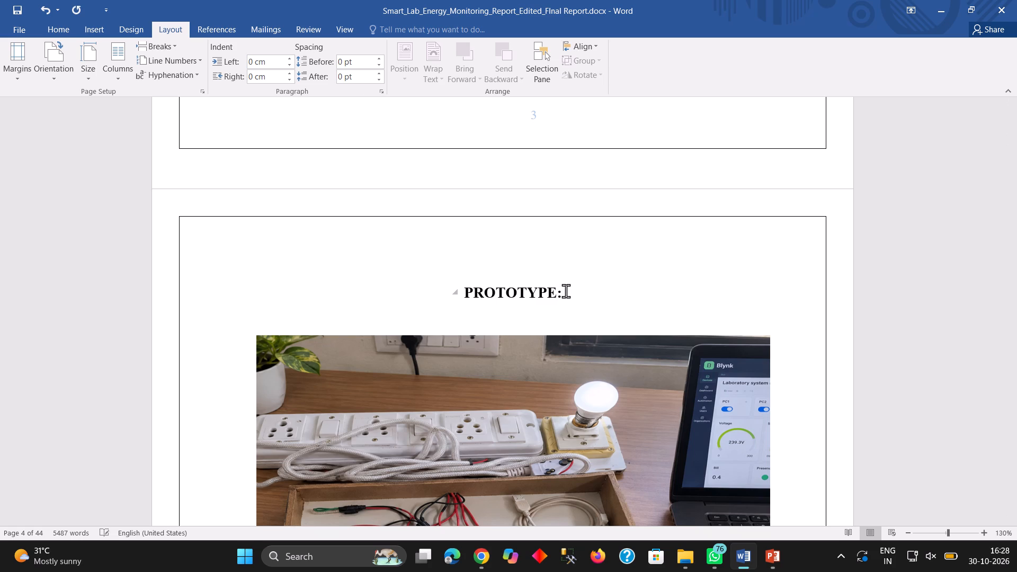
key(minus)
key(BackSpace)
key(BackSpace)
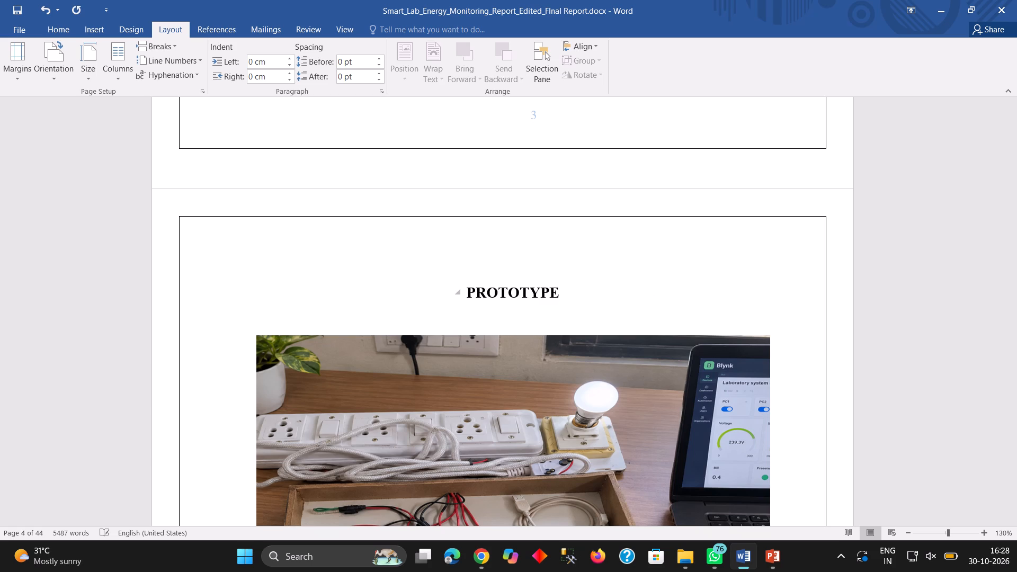
Underline the PROTOTYPE heading.
drag(578, 291, 436, 286)
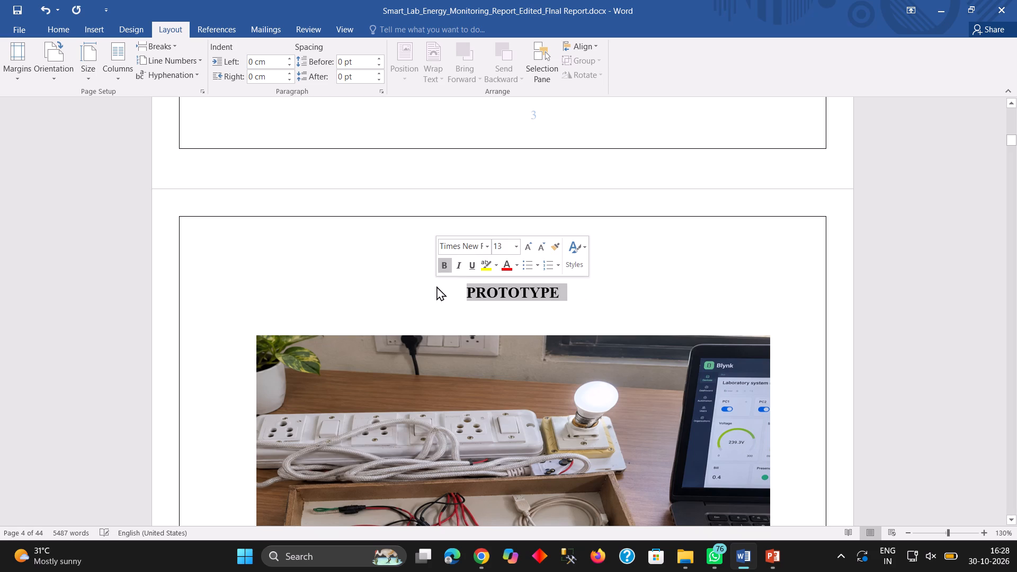
click(473, 269)
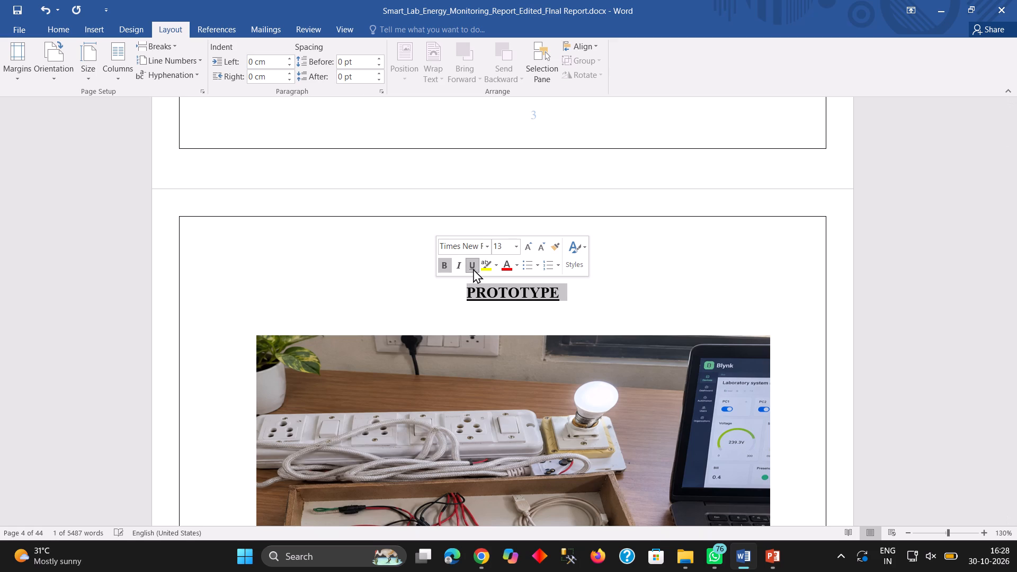
click(645, 328)
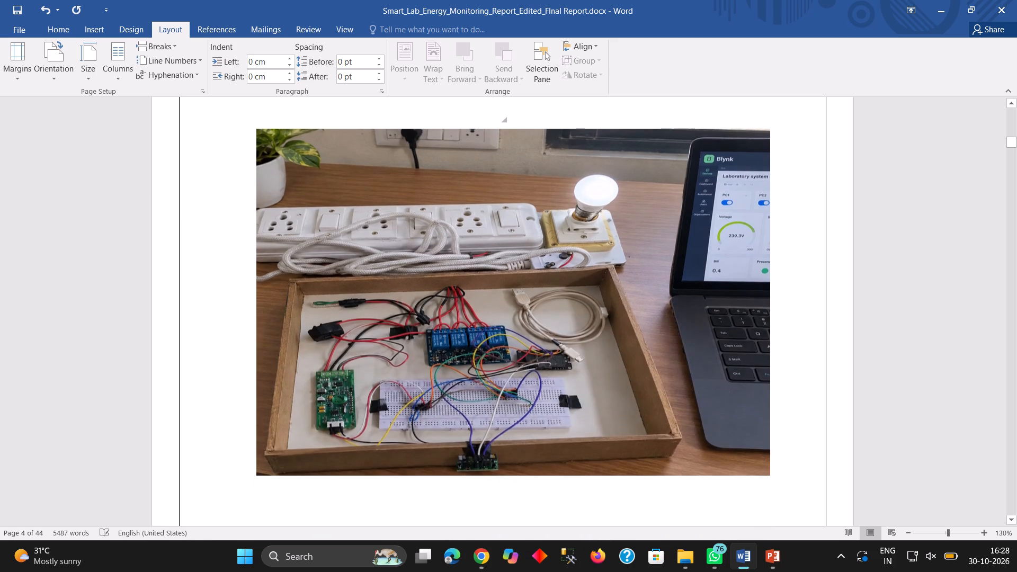
Look through the report's opening pages, examining the cover page, the certificate page and the new prototype page.
scroll(645, 328, up, 8)
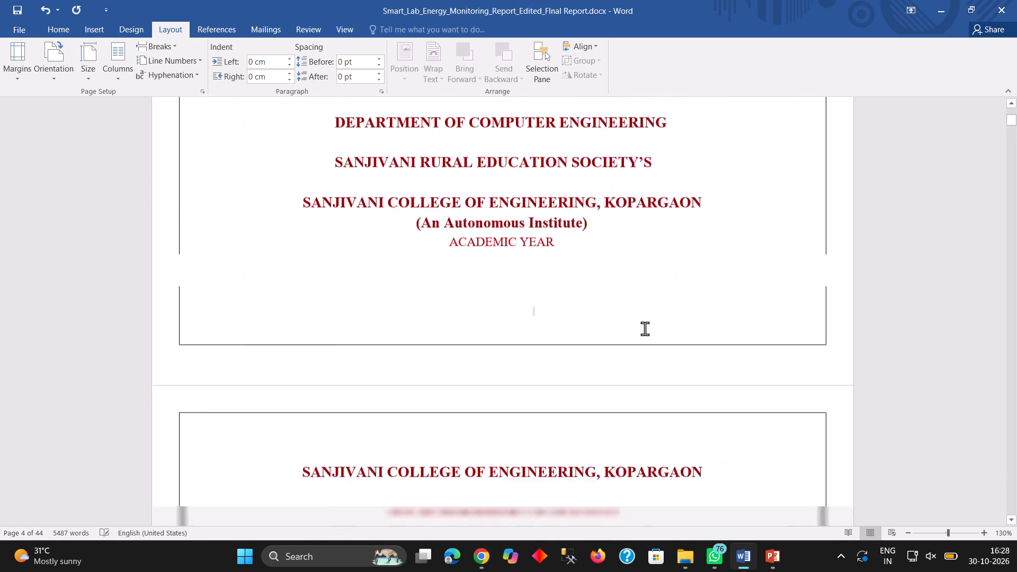
scroll(645, 328, up, 1)
scroll(645, 328, down, 5)
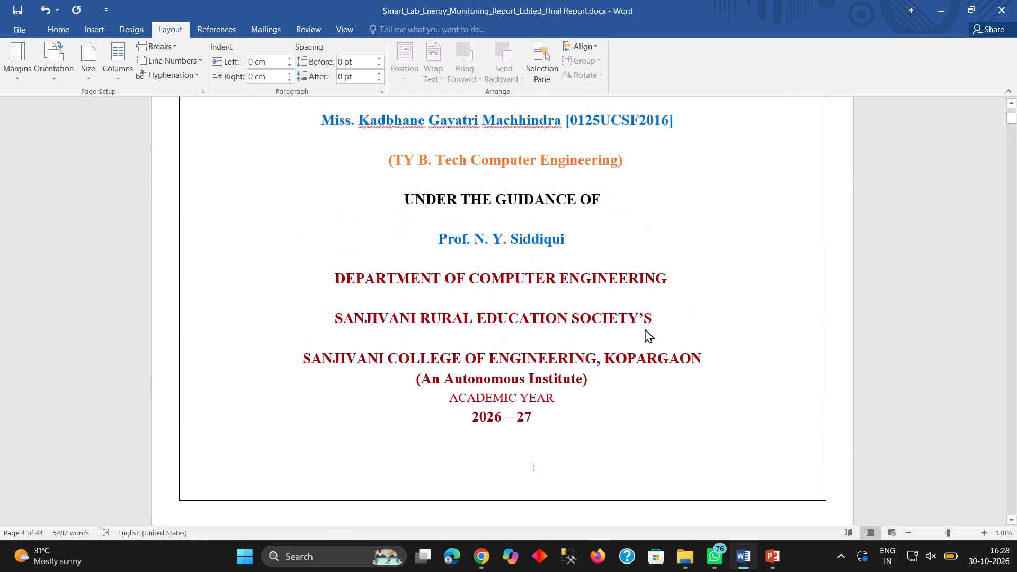
scroll(645, 328, down, 11)
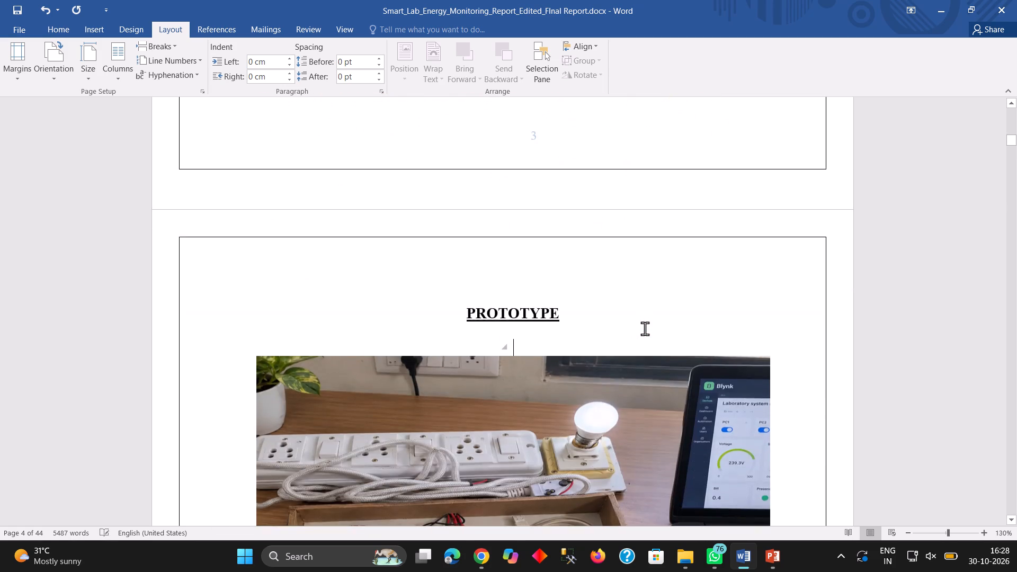
scroll(645, 328, down, 2)
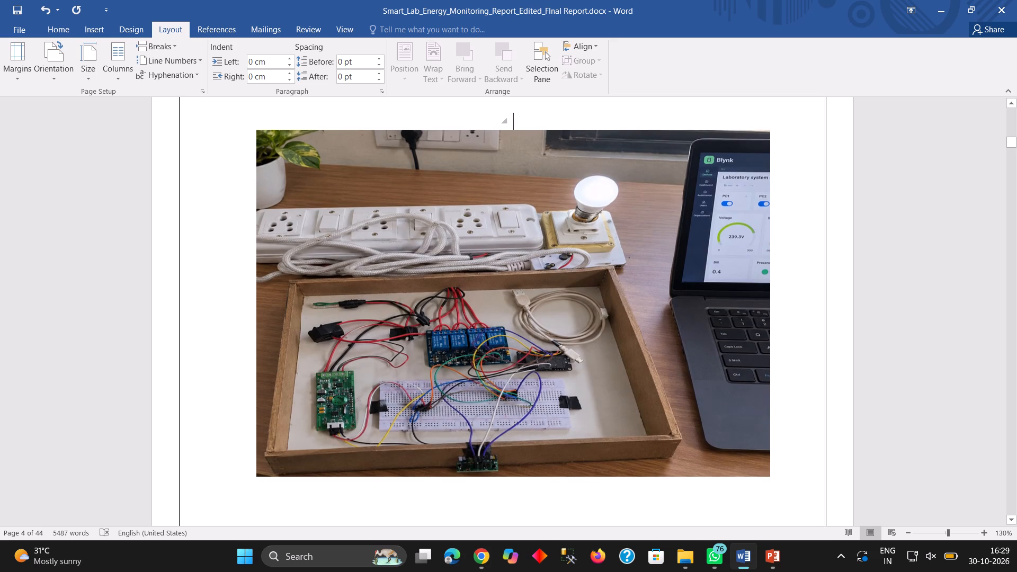
scroll(645, 328, up, 12)
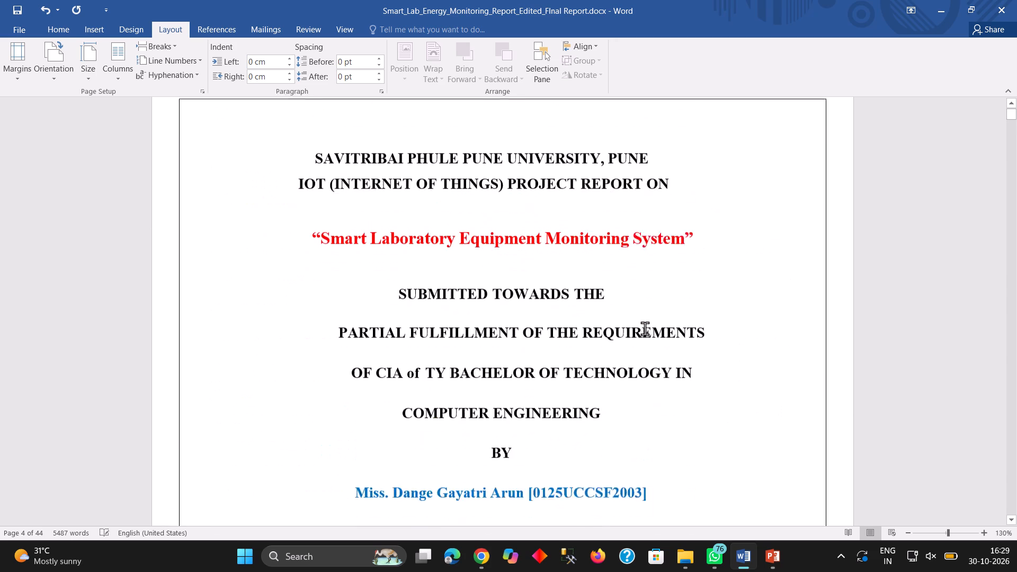
scroll(645, 328, down, 1)
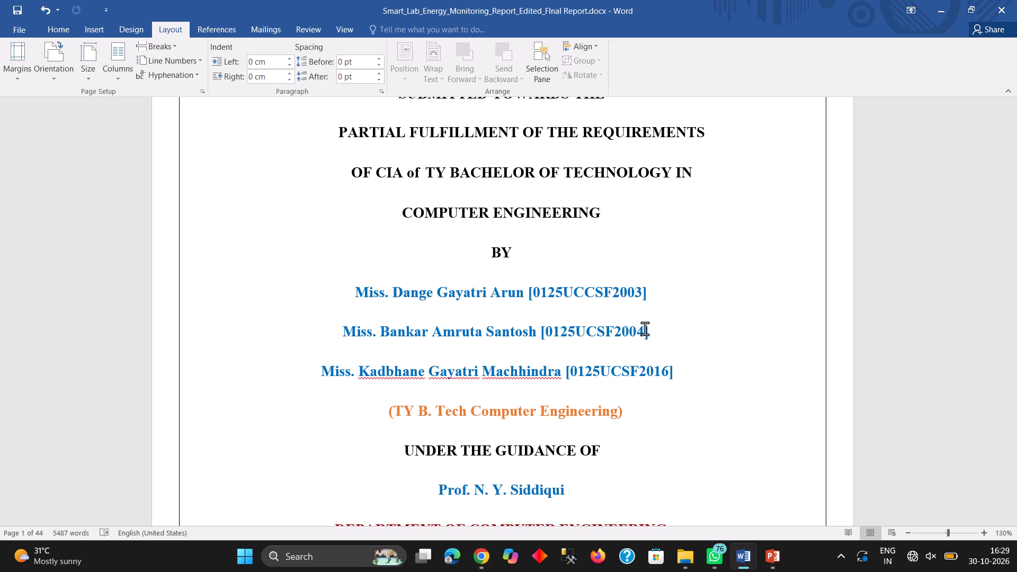
scroll(645, 328, down, 2)
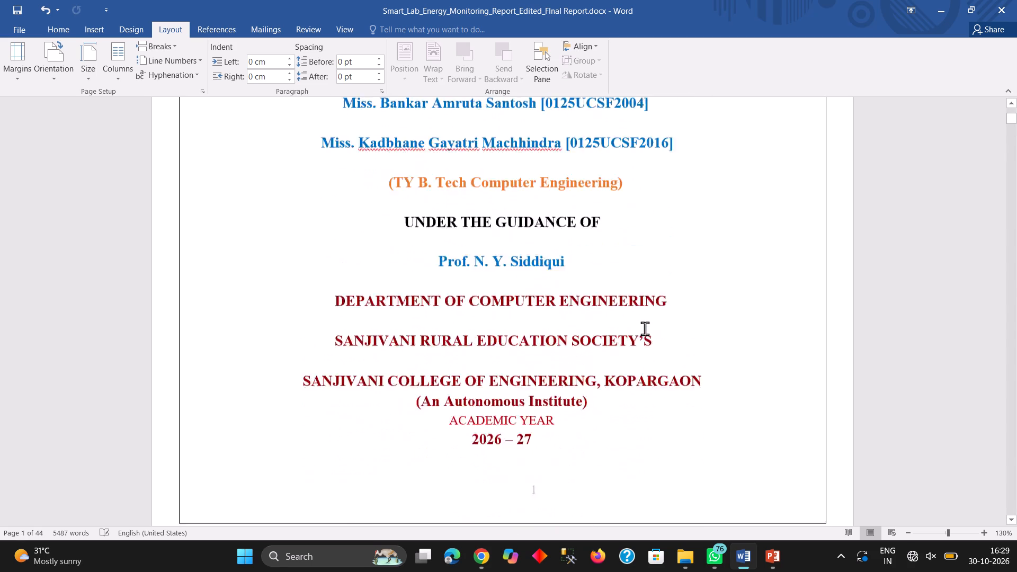
scroll(645, 328, down, 3)
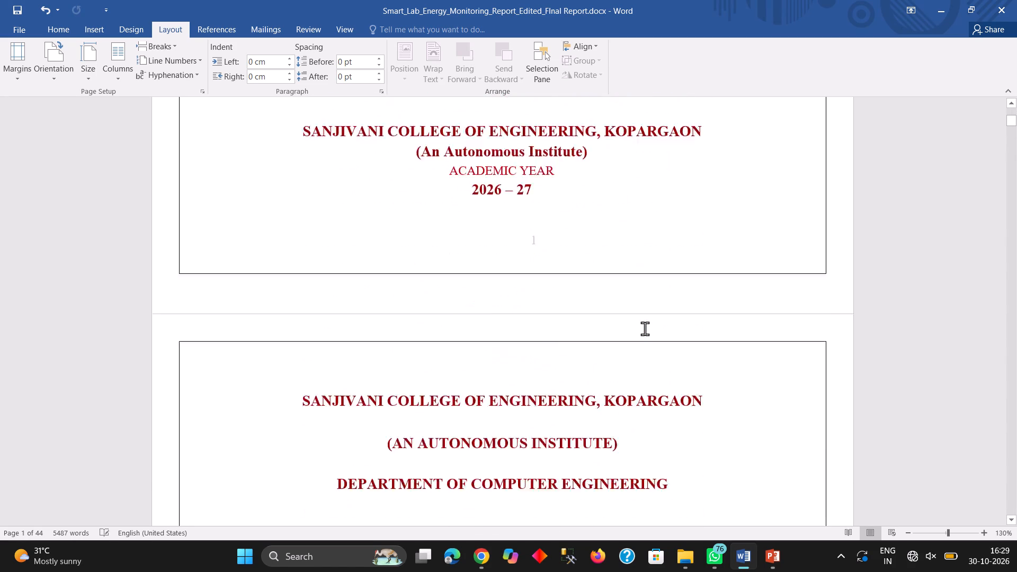
scroll(645, 328, down, 3)
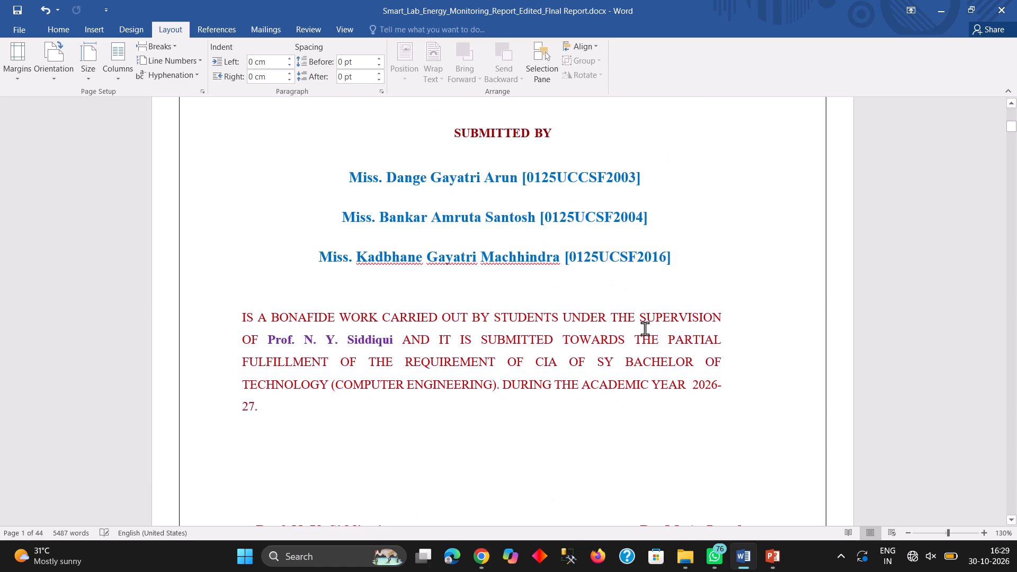
Review the cover page, the certificate page and the acknowledgement page down to its closing line.
scroll(645, 328, up, 3)
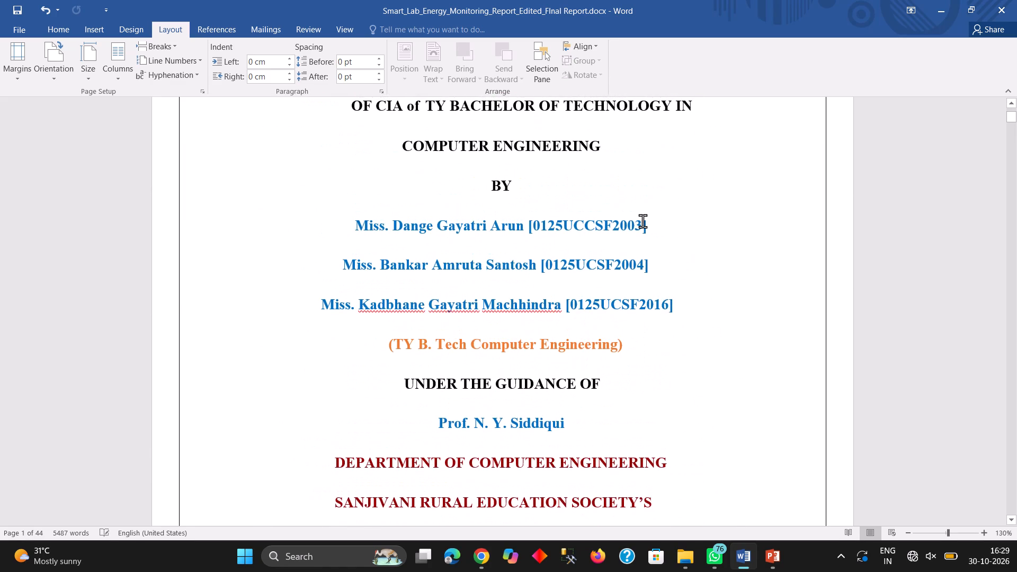
scroll(643, 221, down, 2)
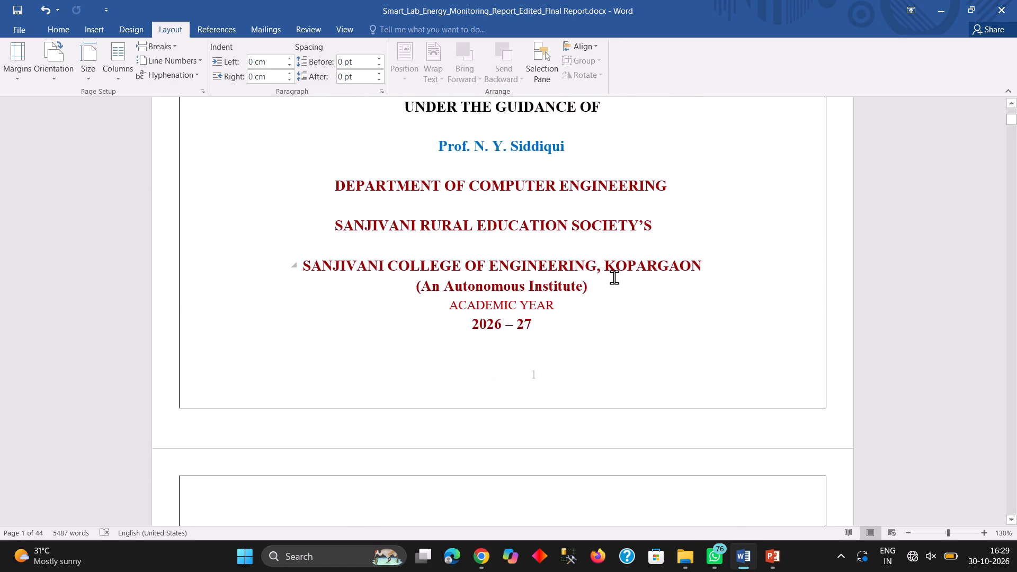
scroll(572, 303, down, 3)
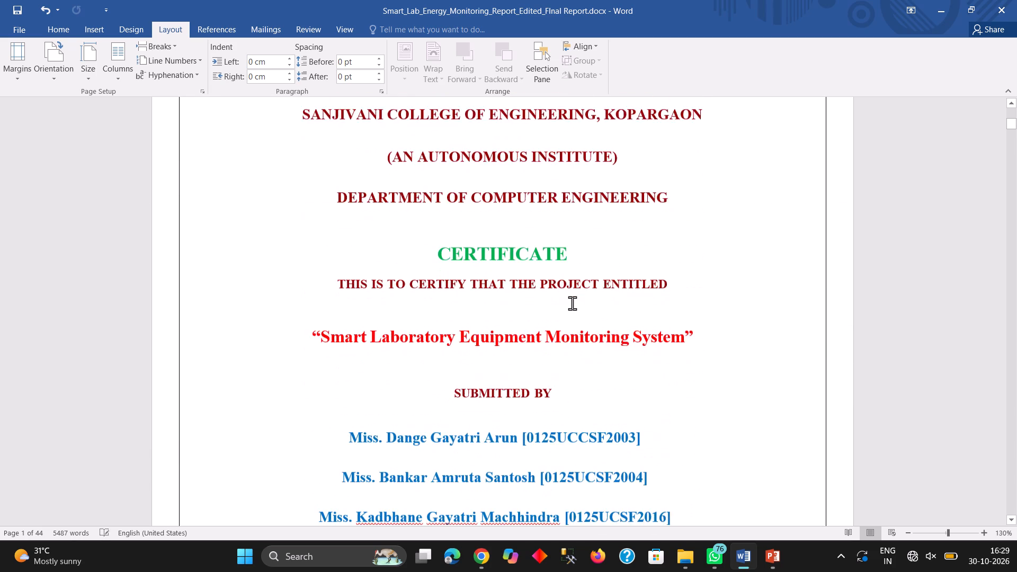
scroll(572, 303, down, 2)
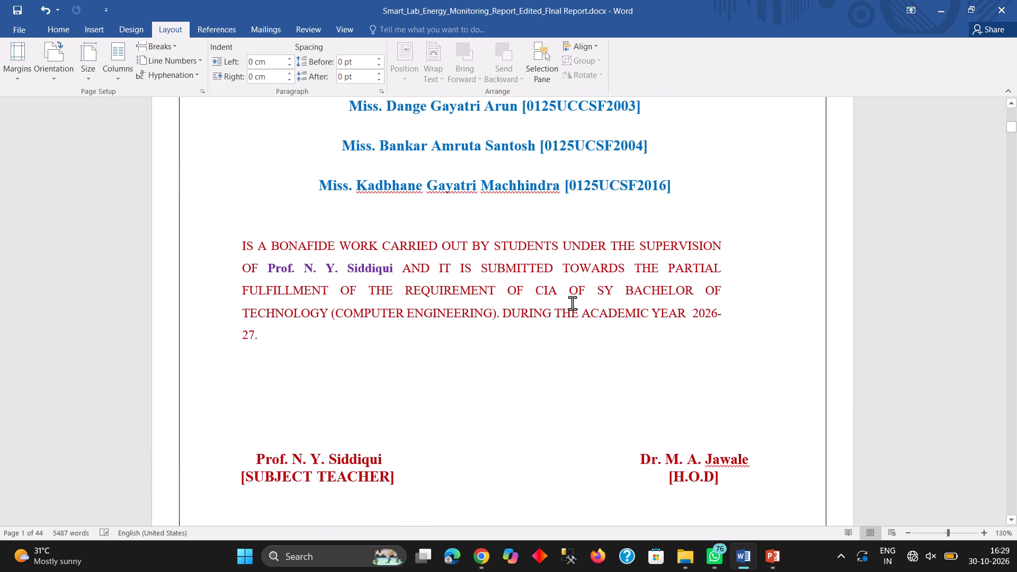
scroll(572, 303, down, 2)
scroll(572, 303, up, 1)
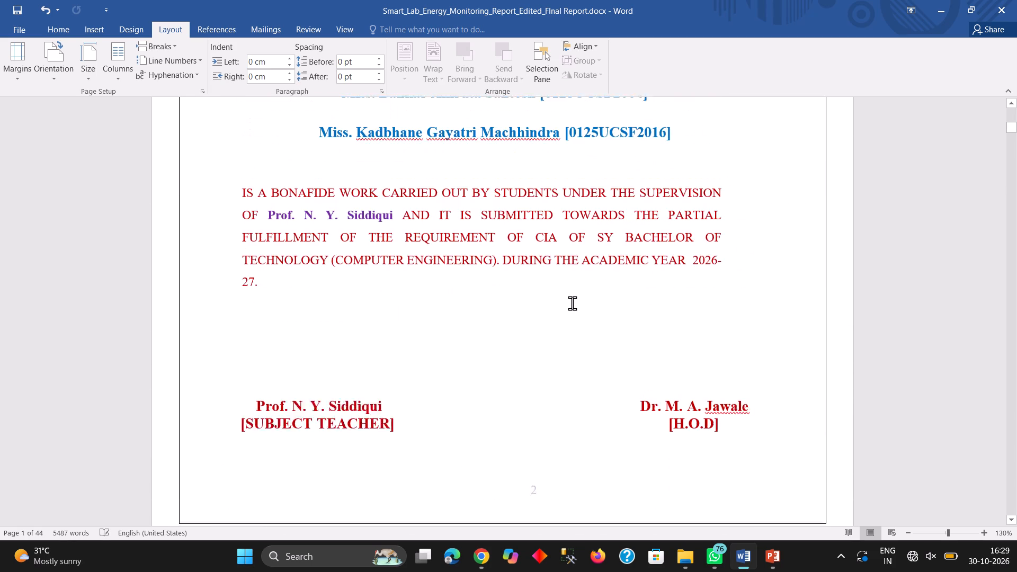
scroll(572, 303, up, 1)
scroll(572, 303, down, 1)
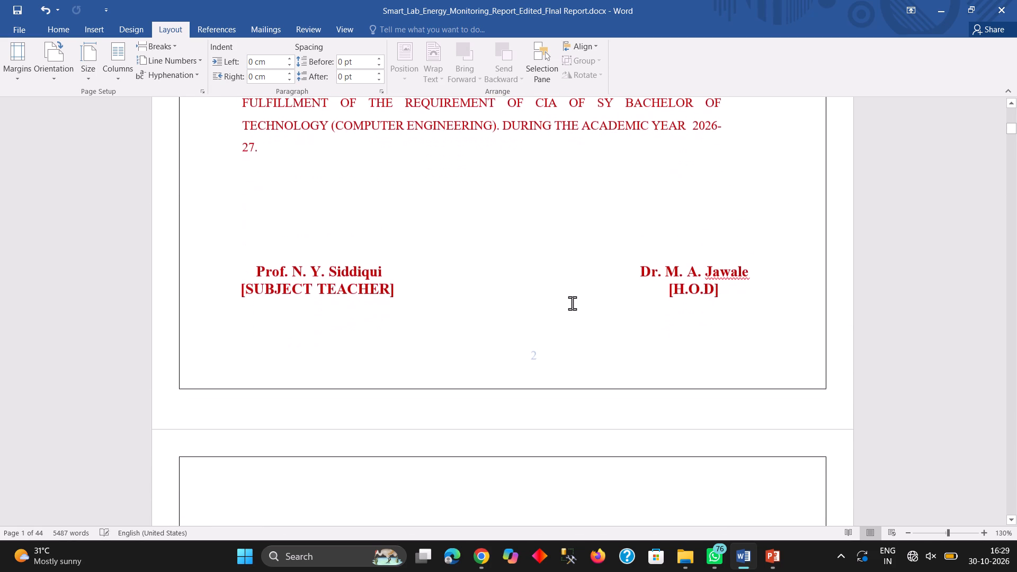
scroll(572, 303, up, 1)
scroll(572, 303, down, 1)
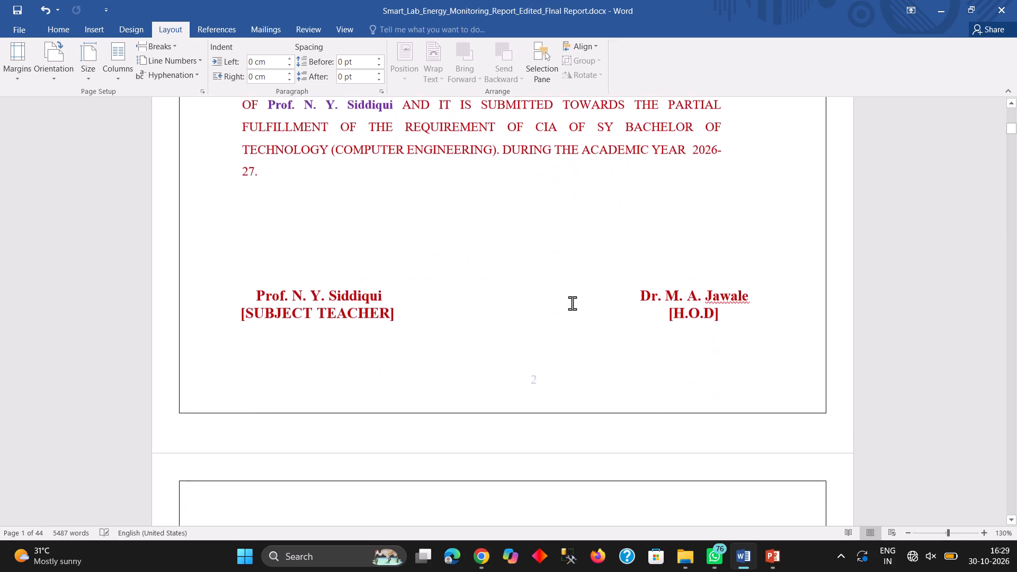
scroll(572, 303, down, 3)
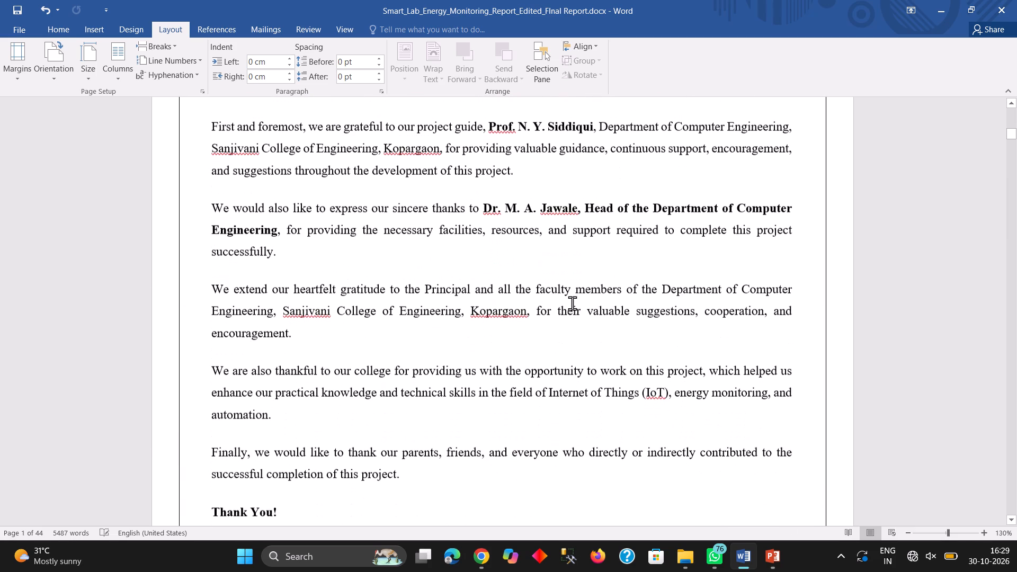
scroll(572, 303, down, 1)
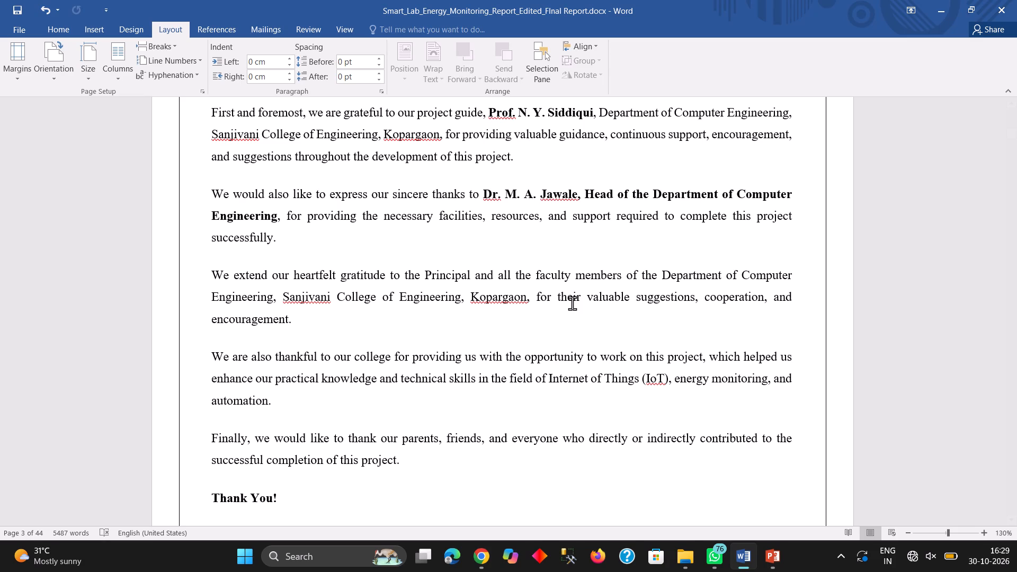
scroll(572, 303, up, 1)
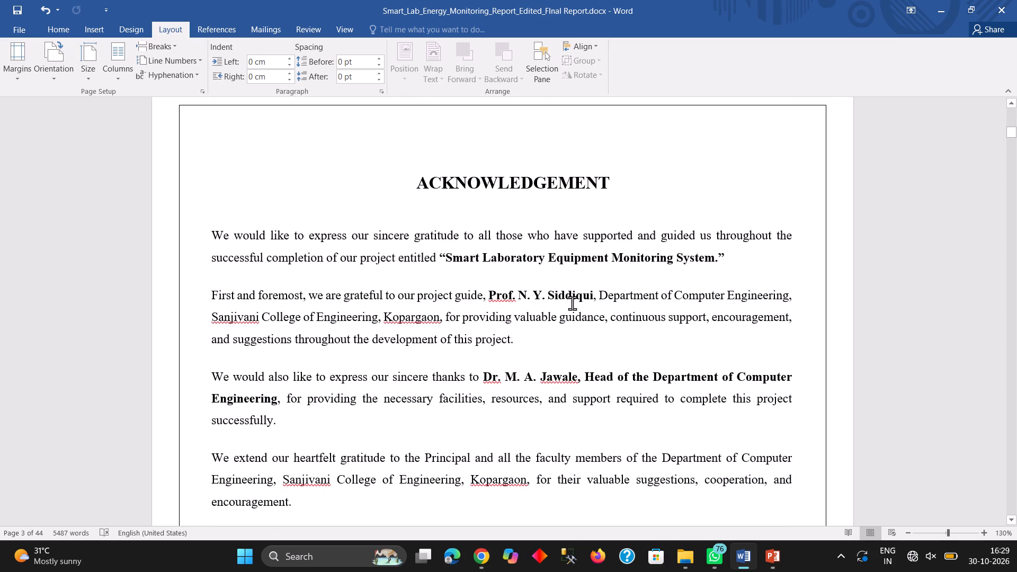
scroll(572, 303, down, 3)
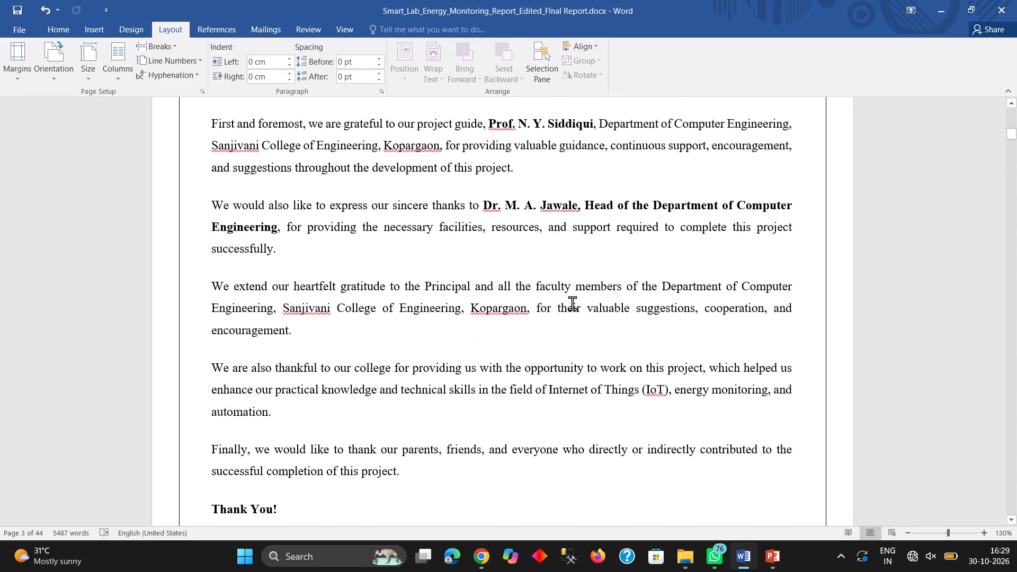
scroll(572, 303, down, 1)
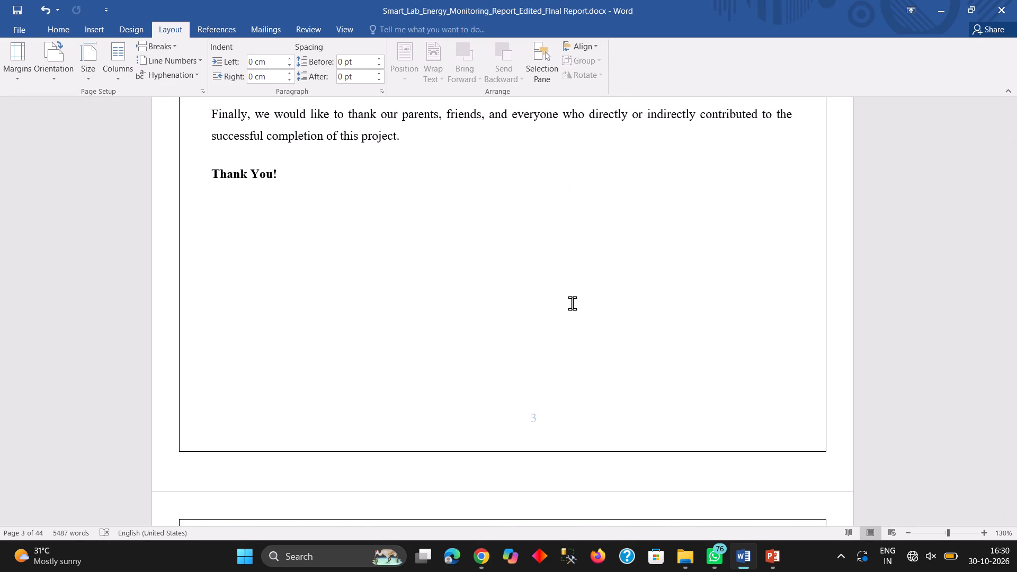
Delete the closing "Thank You!" text at the end of the acknowledgement.
click(337, 178)
scroll(337, 178, up, 1)
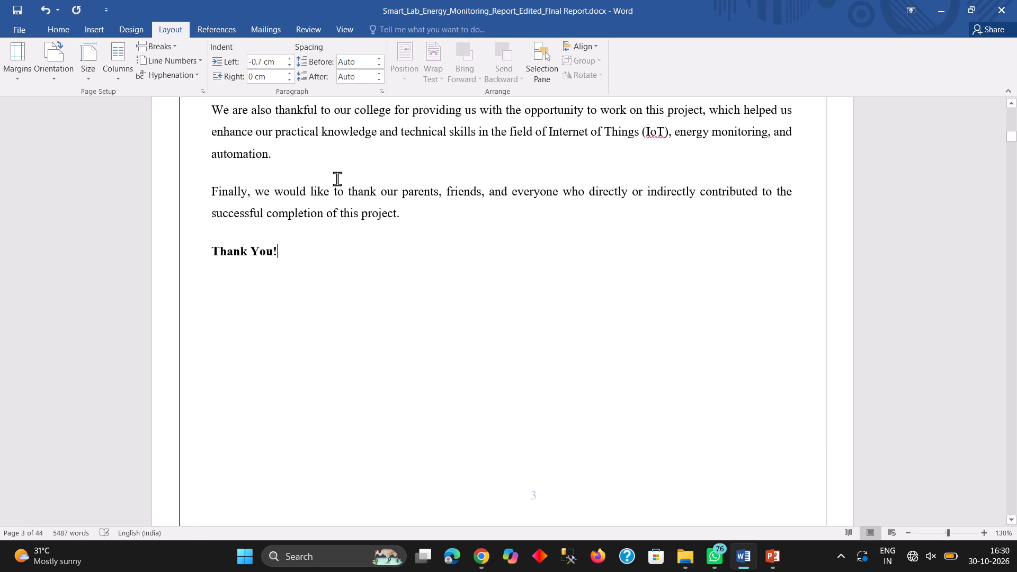
key(BackSpace)
key(BackSpace)
key(BackSpace)
key(BackSpace)
key(BackSpace)
key(BackSpace)
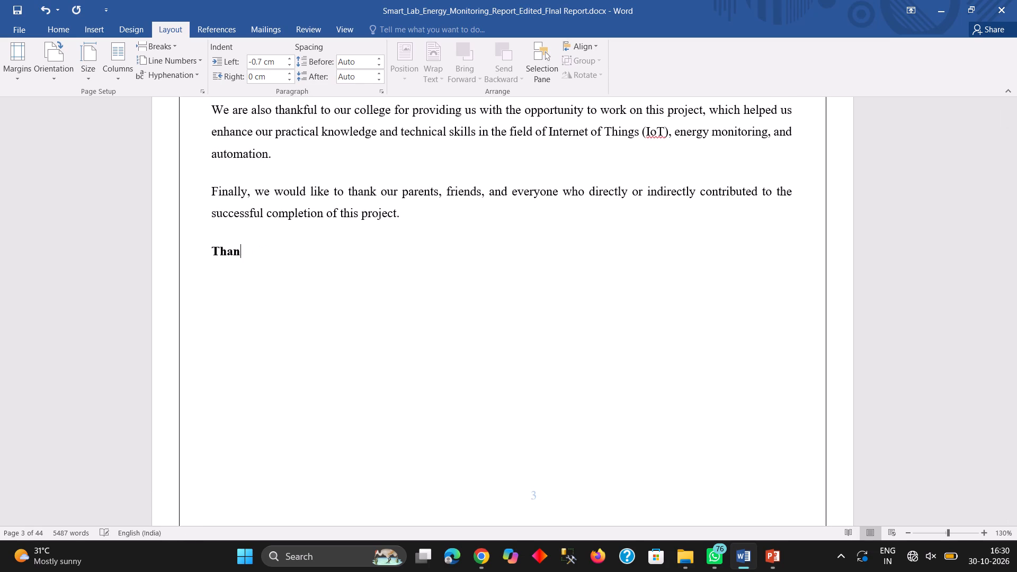
key(BackSpace)
key(BackSpace)
key(BackSpace)
key(BackSpace)
Look back through the acknowledgement and certificate pages to the lower part of the cover page.
scroll(444, 297, up, 1)
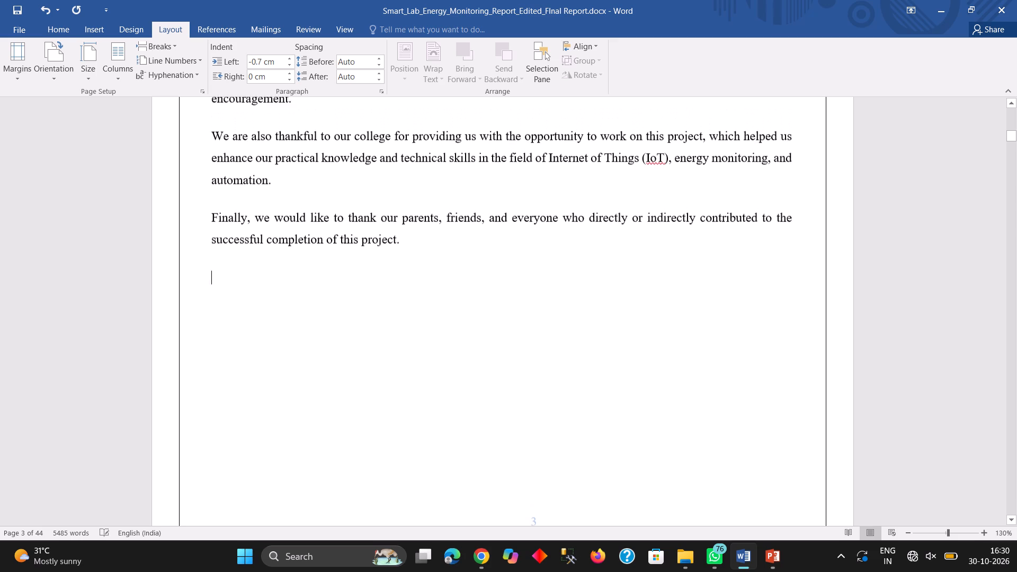
scroll(444, 297, up, 2)
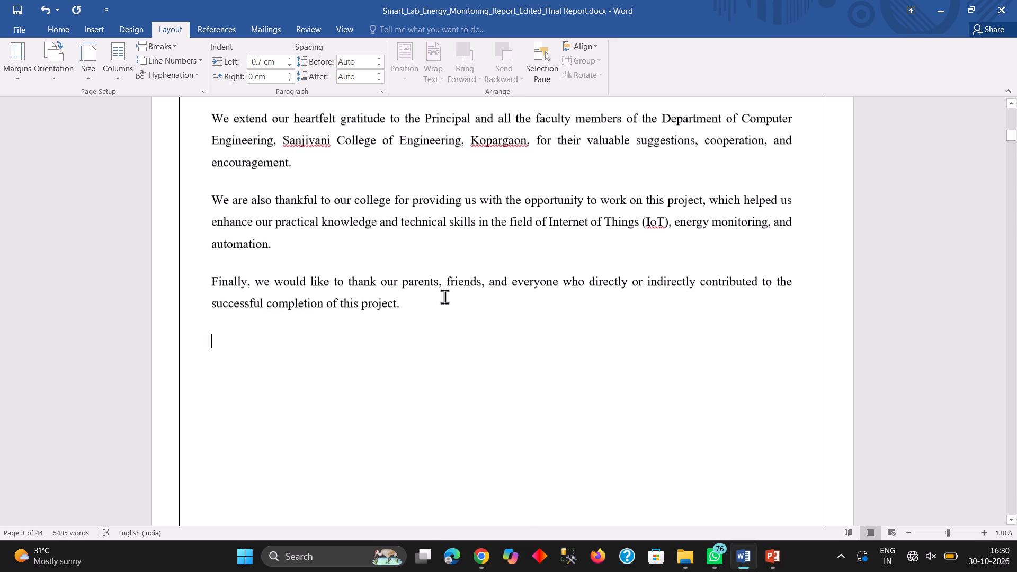
scroll(444, 297, up, 3)
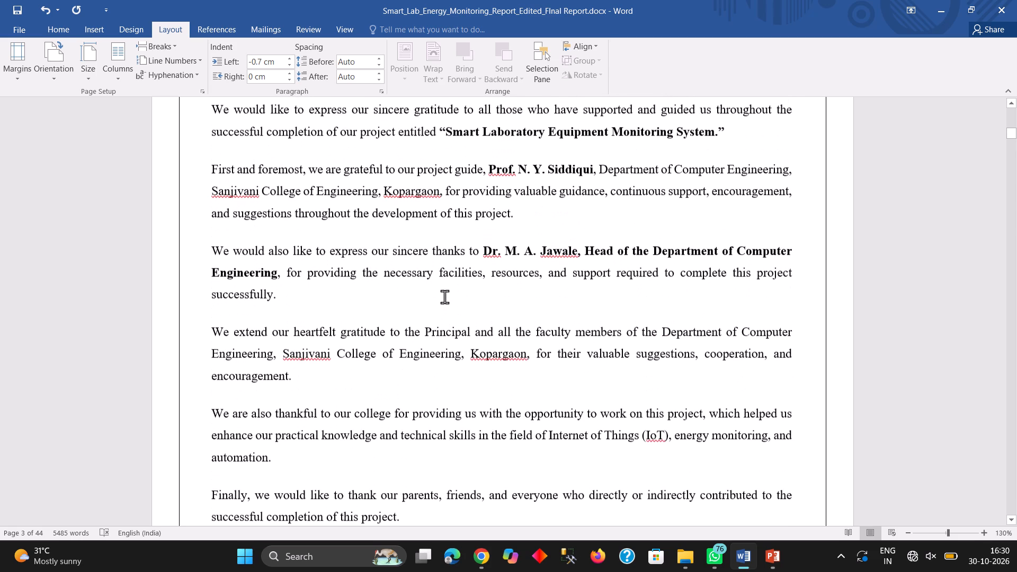
scroll(444, 297, up, 3)
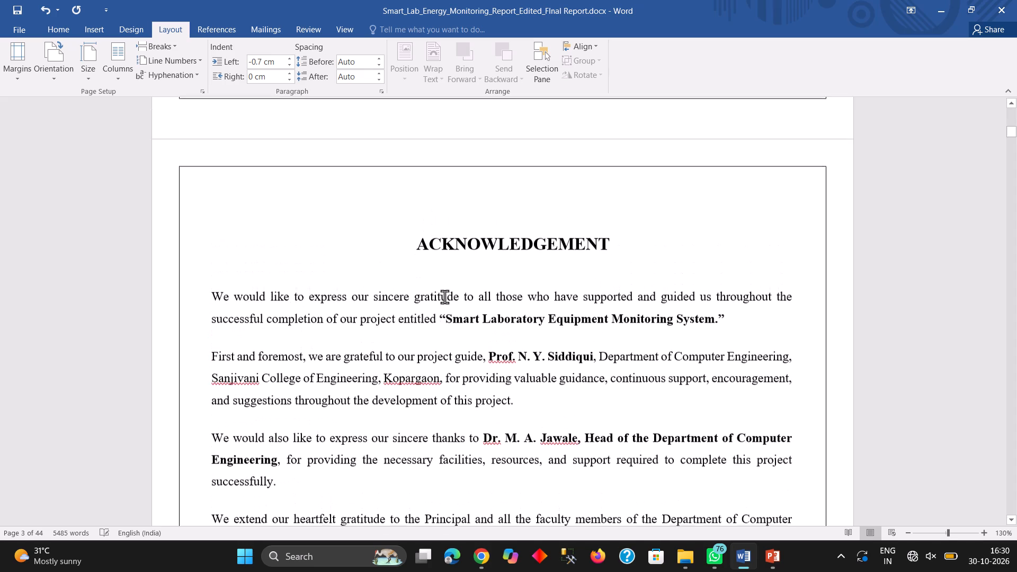
scroll(444, 297, up, 7)
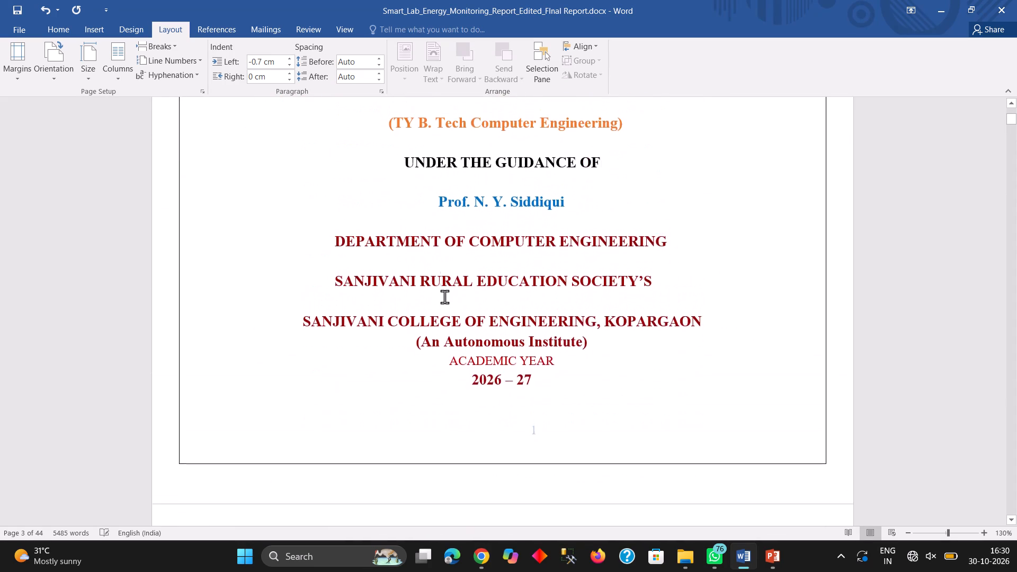
scroll(444, 297, up, 1)
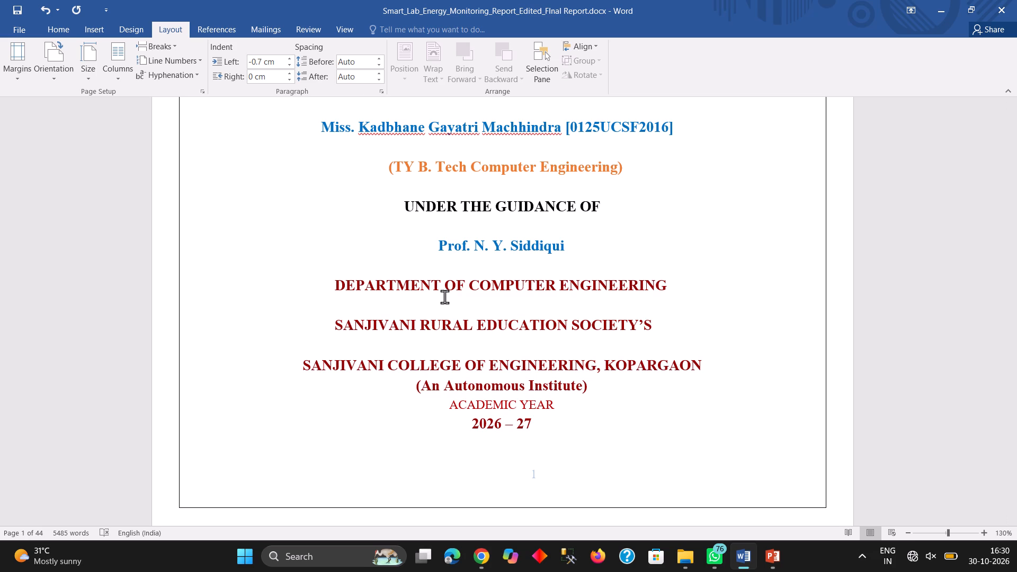
Widen the certificate's "IS A BONAFIDE WORK" paragraph by setting its right indent to 0.6 cm and left indent to 0.1 cm.
scroll(444, 297, down, 3)
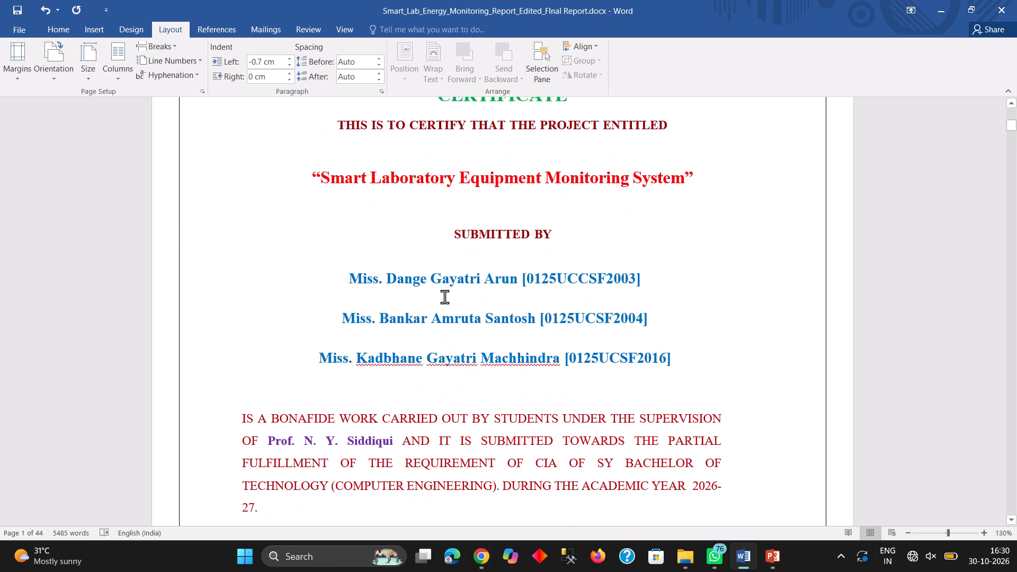
drag(241, 417, 314, 514)
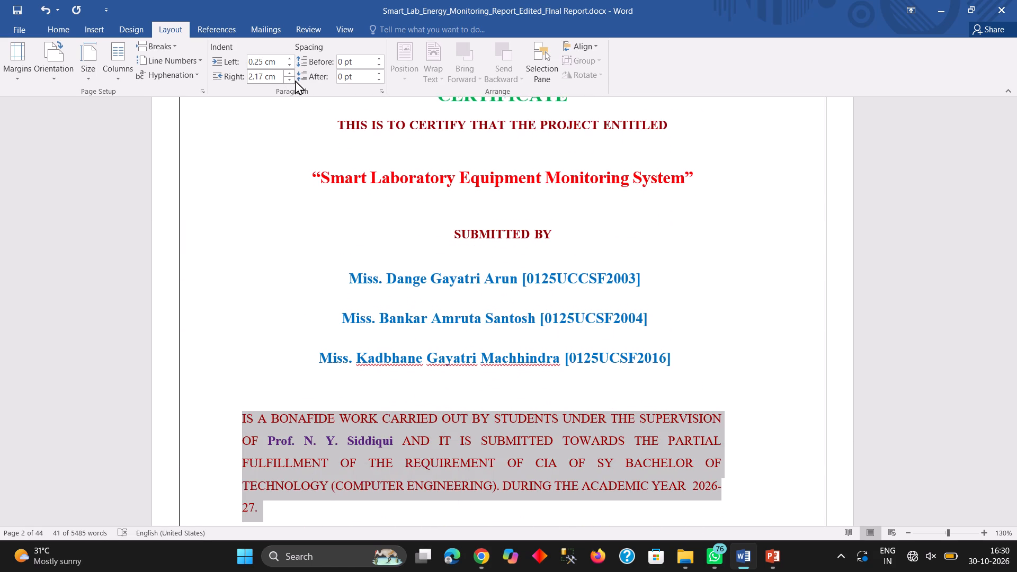
click(291, 79)
click(291, 79)
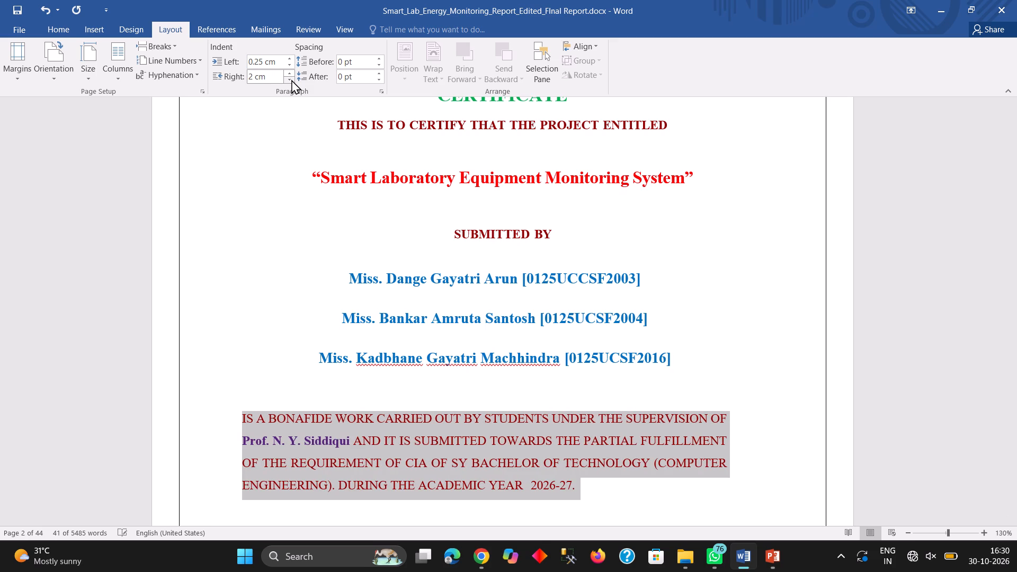
click(291, 79)
click(291, 79)
click(291, 79)
triple_click(291, 79)
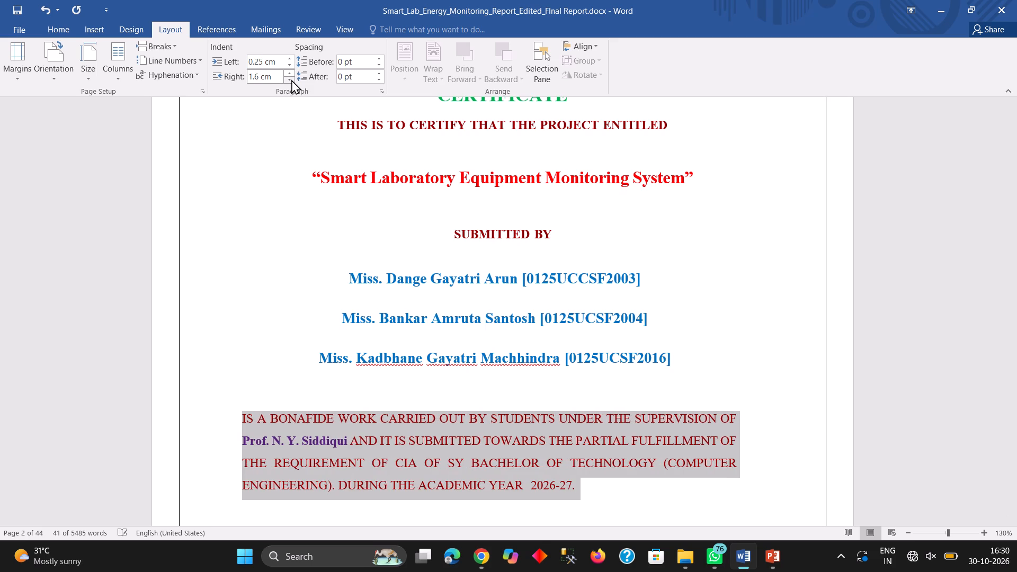
triple_click(291, 79)
triple_click(291, 79)
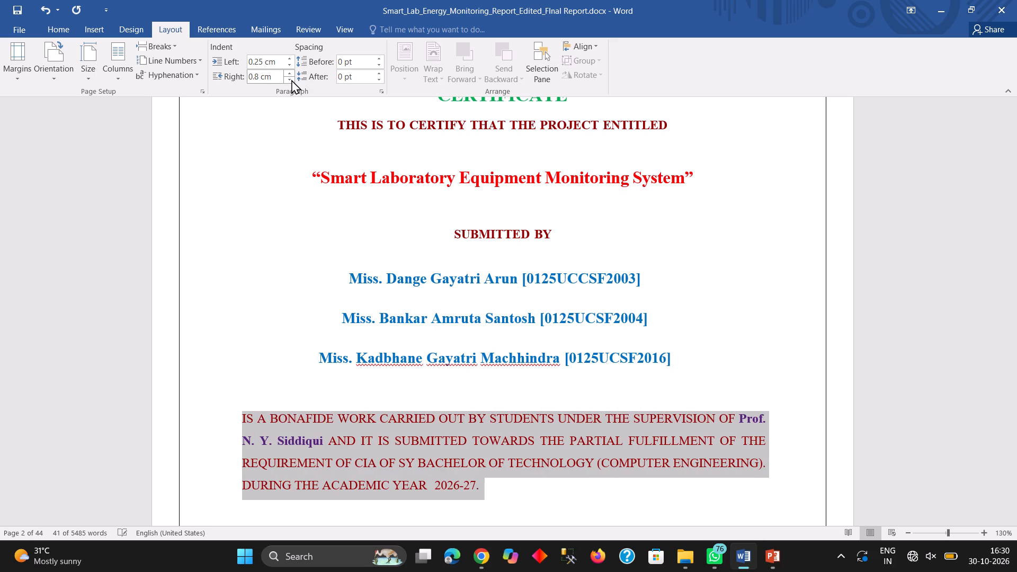
click(291, 79)
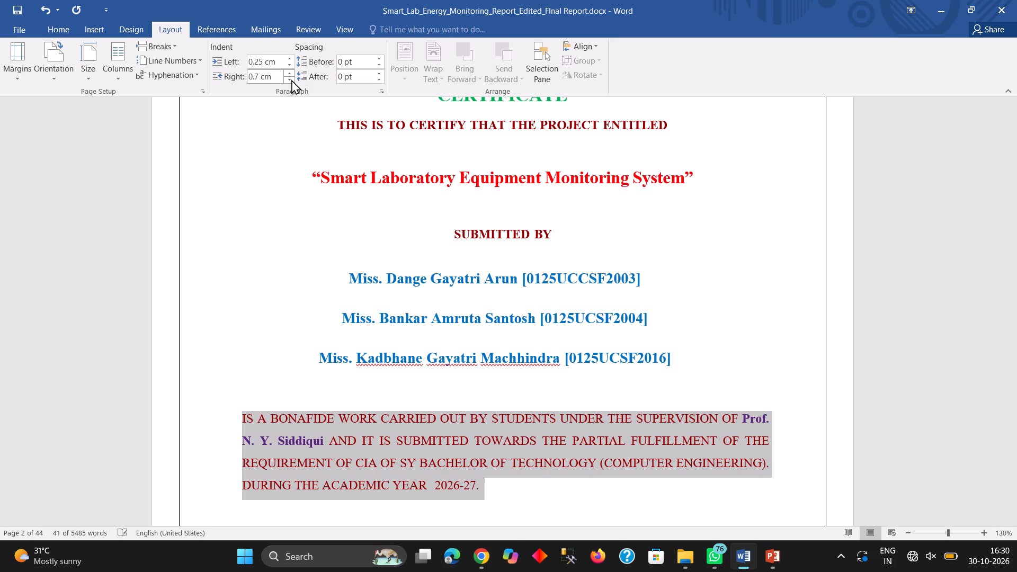
click(291, 79)
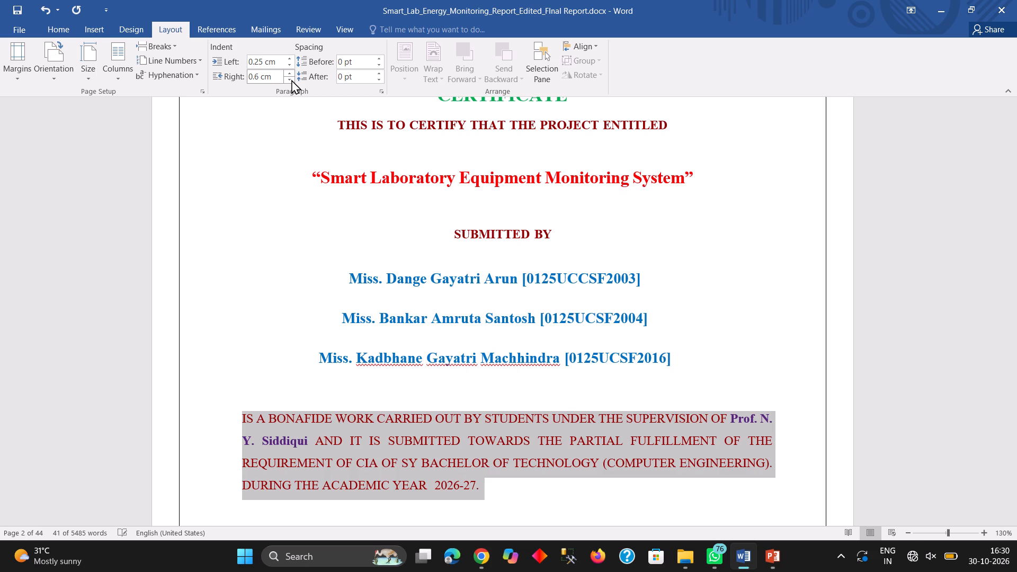
click(291, 68)
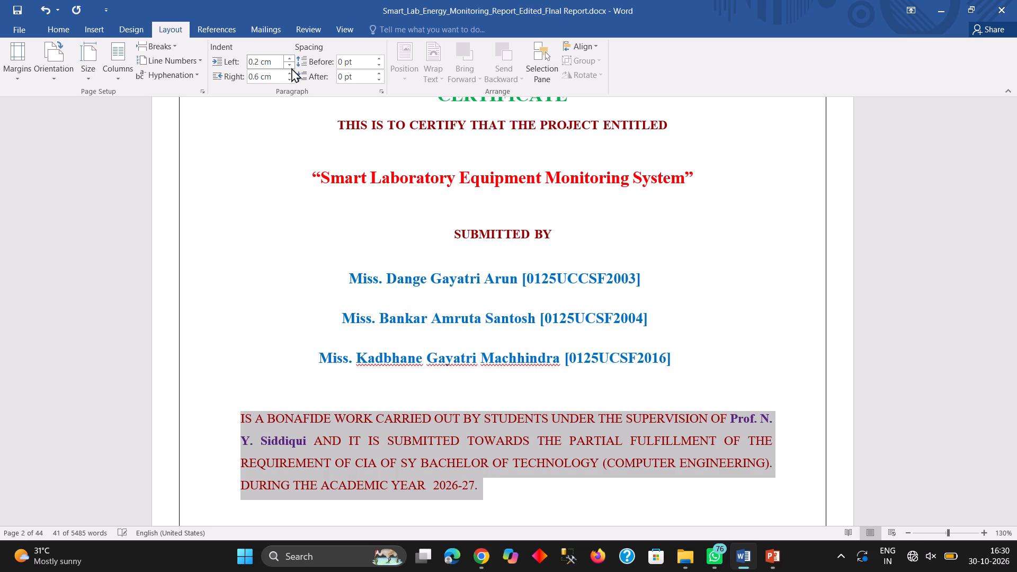
click(291, 68)
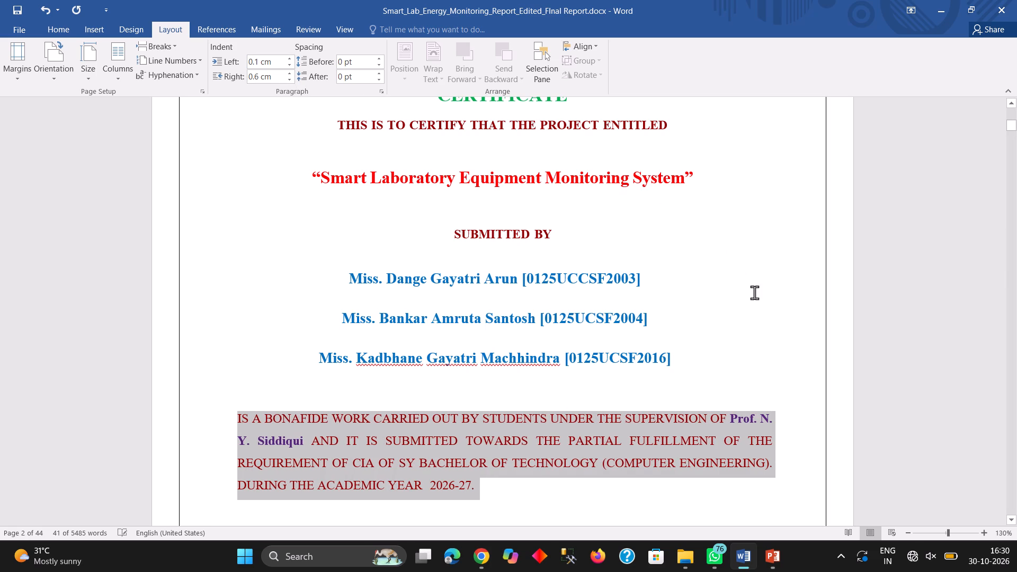
click(755, 296)
Check the layout of the certificate page and its transition to the acknowledgement page.
scroll(755, 296, down, 1)
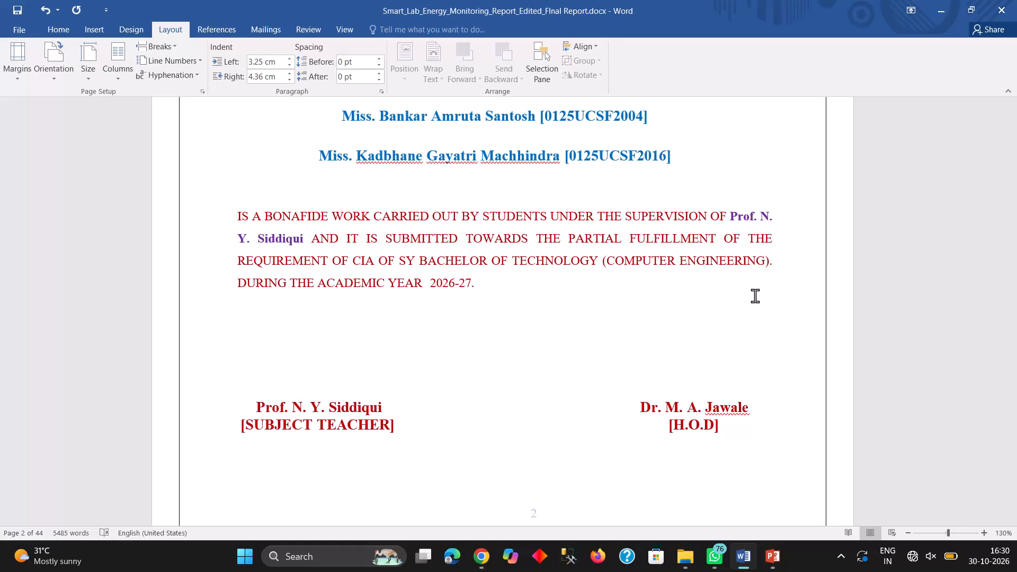
scroll(755, 296, down, 1)
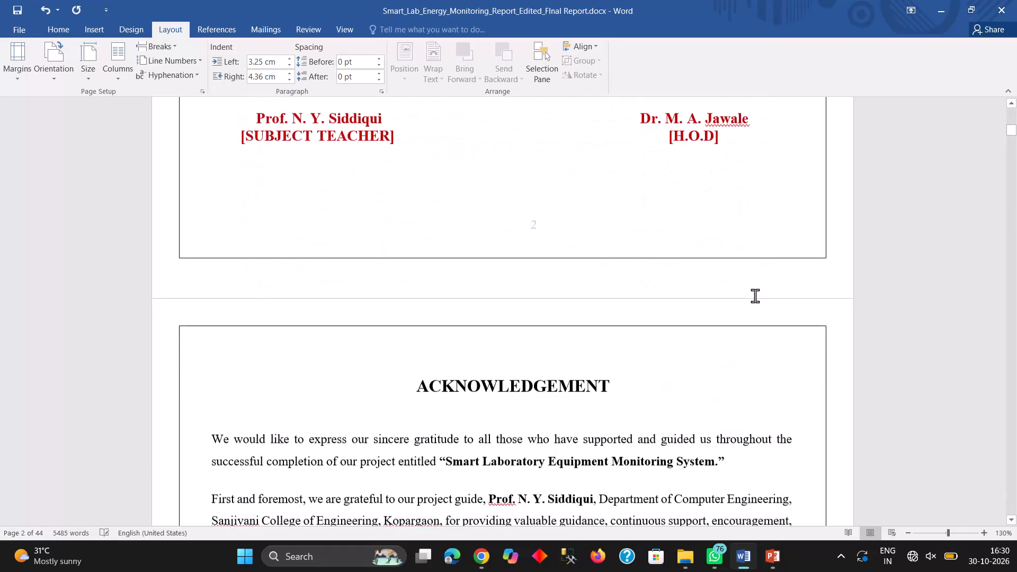
scroll(755, 296, down, 1)
scroll(755, 296, up, 1)
scroll(755, 296, down, 1)
scroll(755, 296, up, 1)
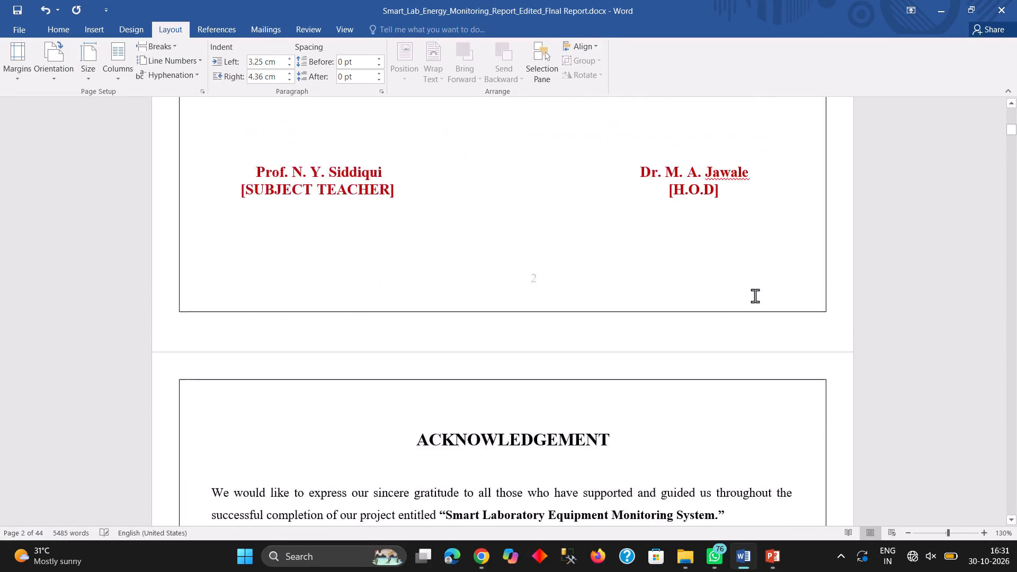
scroll(755, 296, up, 1)
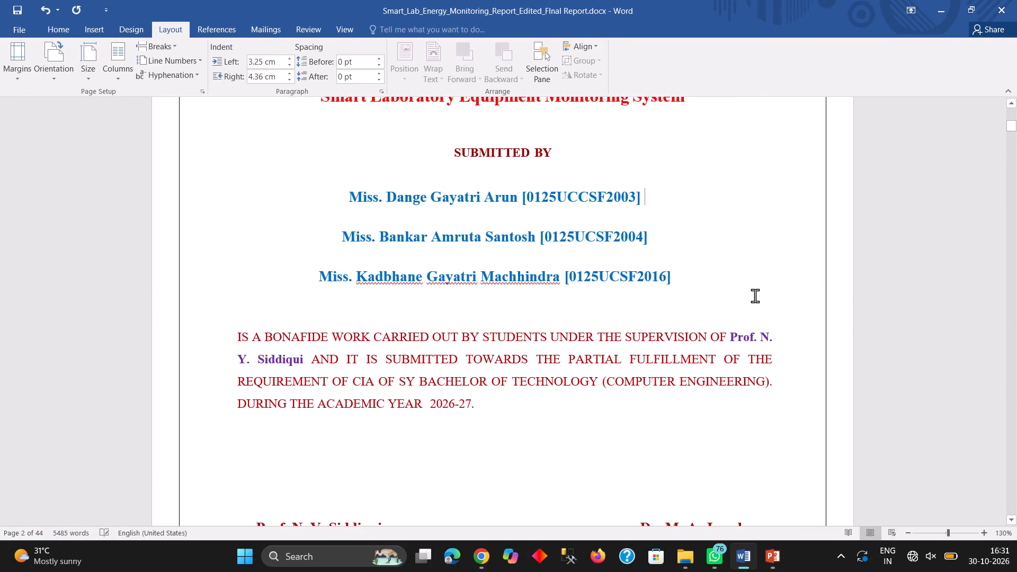
scroll(755, 296, up, 2)
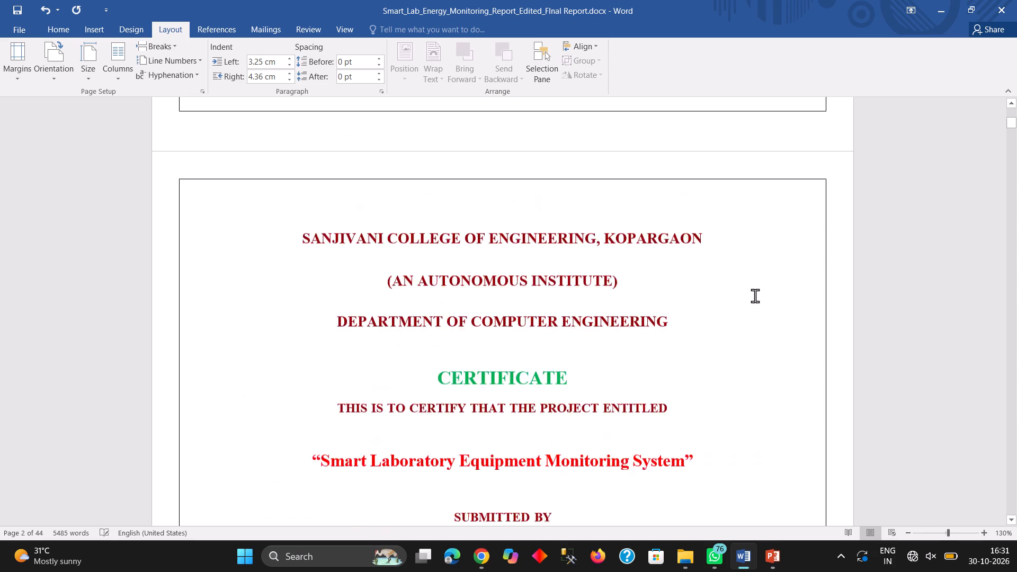
Review the layout from the lower part of the cover page through the certificate and acknowledgement pages.
scroll(755, 296, up, 5)
scroll(755, 296, down, 5)
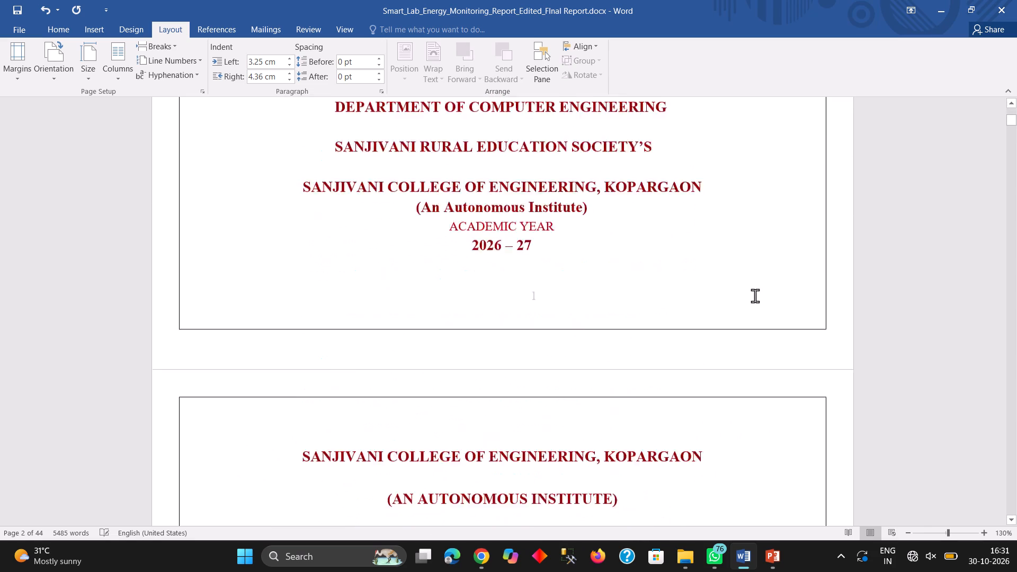
scroll(755, 296, down, 4)
scroll(755, 296, up, 2)
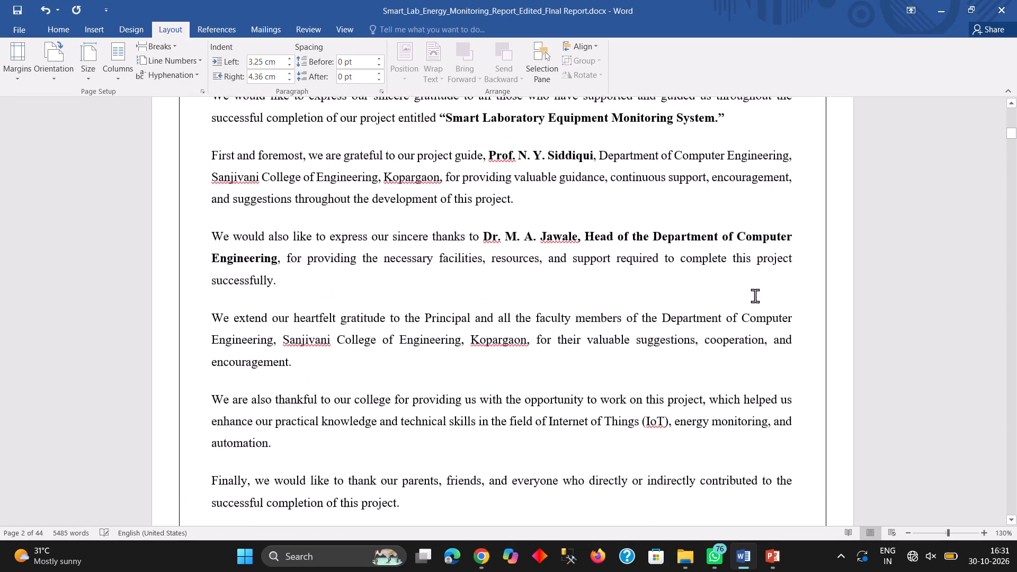
scroll(755, 296, up, 1)
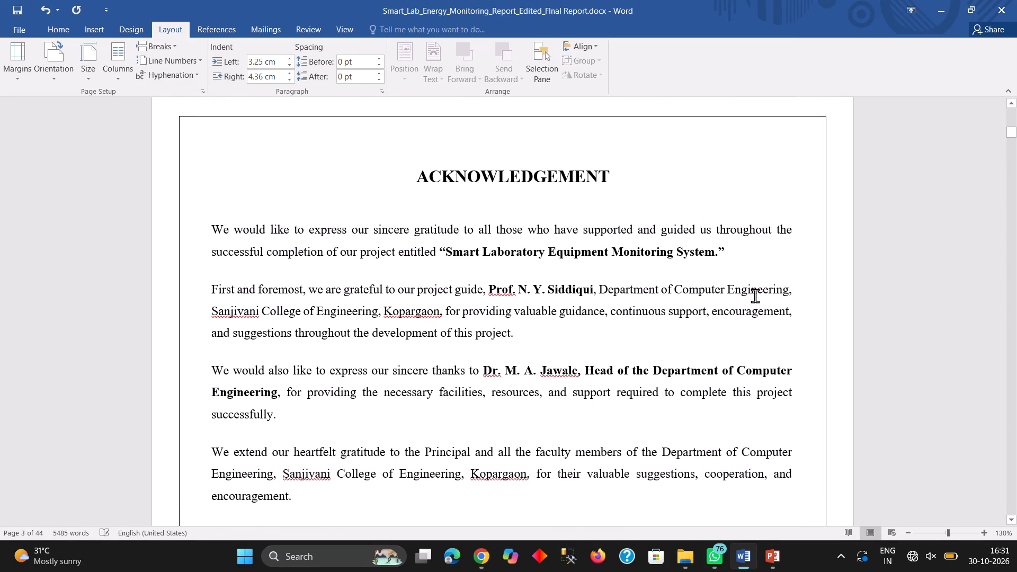
scroll(755, 296, down, 4)
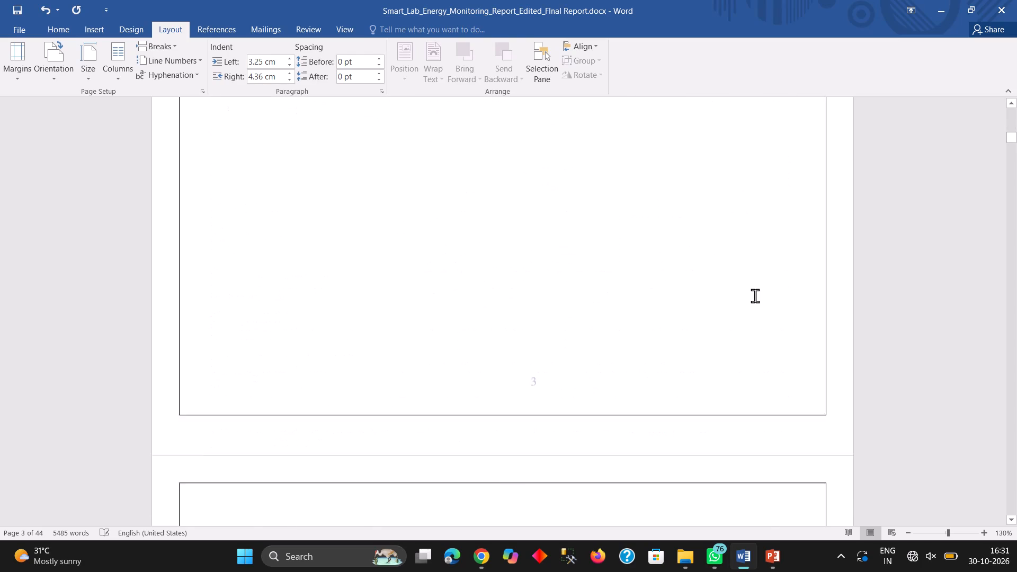
scroll(755, 296, down, 3)
scroll(755, 296, up, 4)
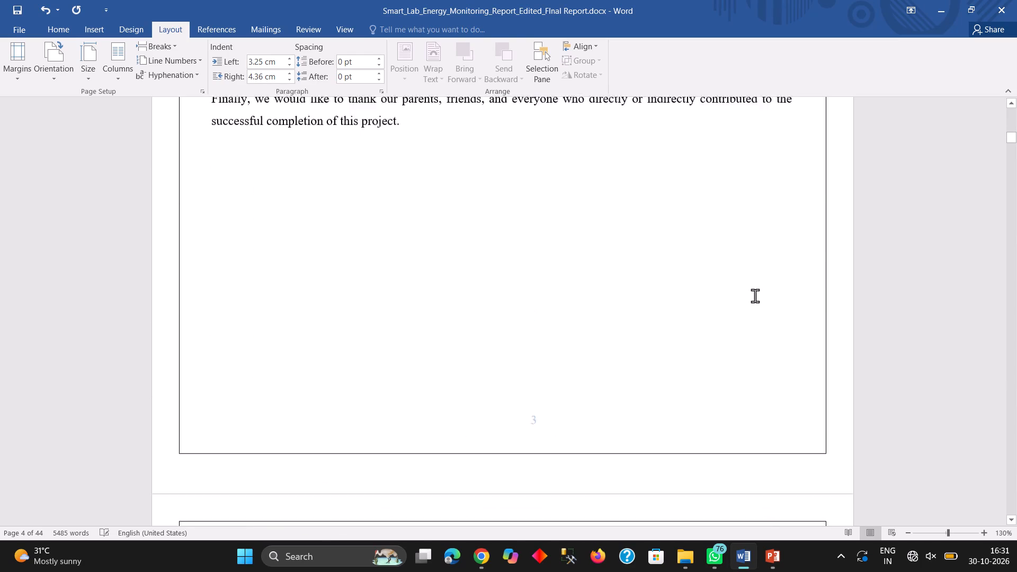
scroll(755, 296, up, 6)
Examine the PROTOTYPE page, checking its heading, the hardware photo and the space below it.
scroll(755, 296, down, 9)
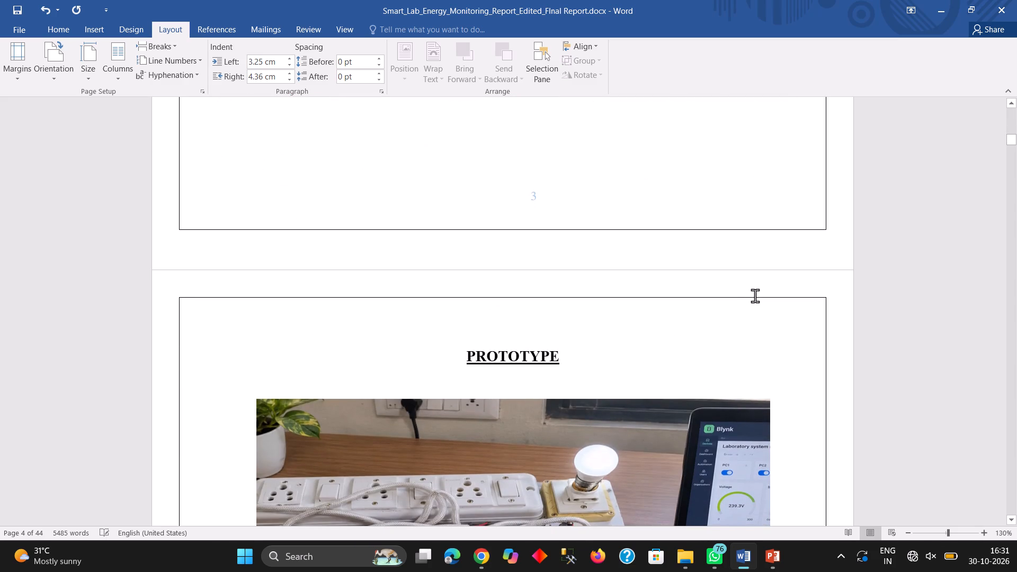
scroll(755, 296, down, 1)
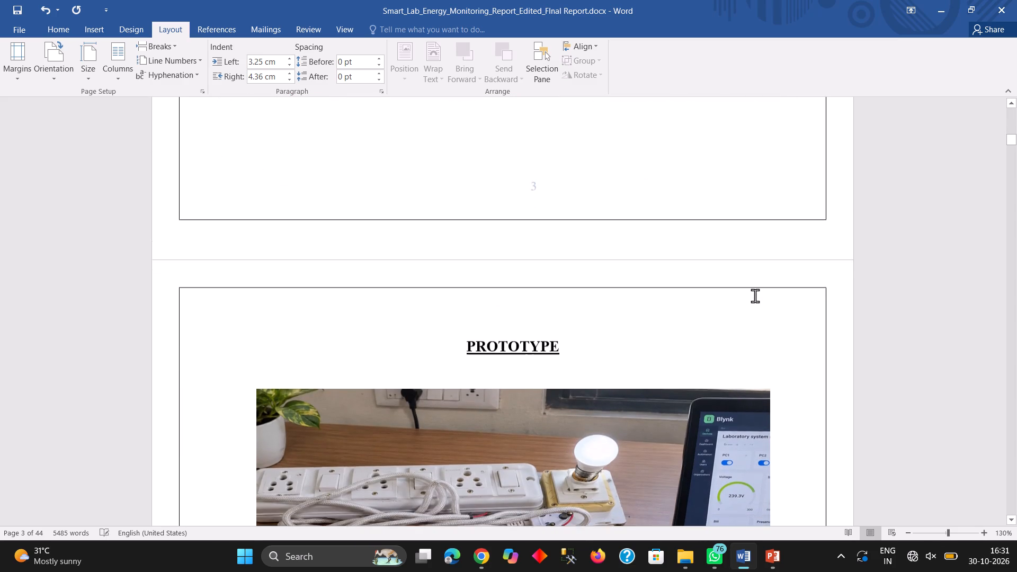
scroll(755, 296, down, 1)
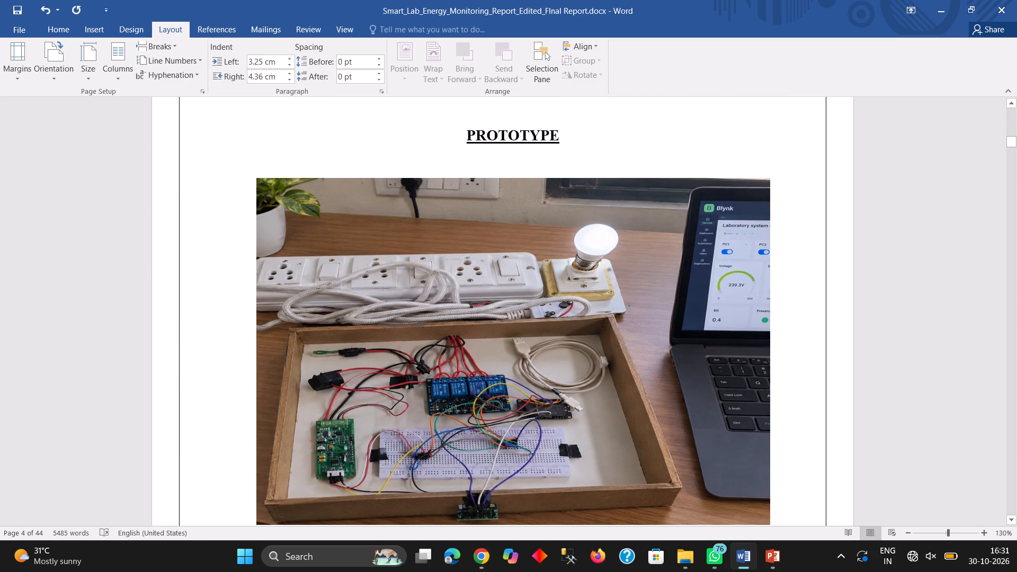
scroll(755, 296, down, 1)
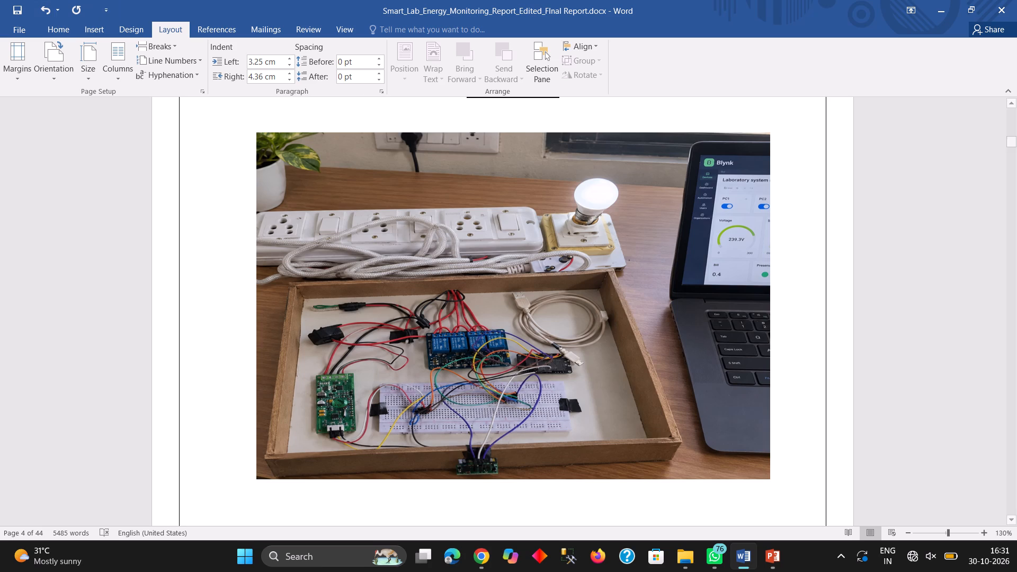
scroll(563, 264, up, 4)
scroll(563, 264, down, 2)
scroll(563, 264, up, 1)
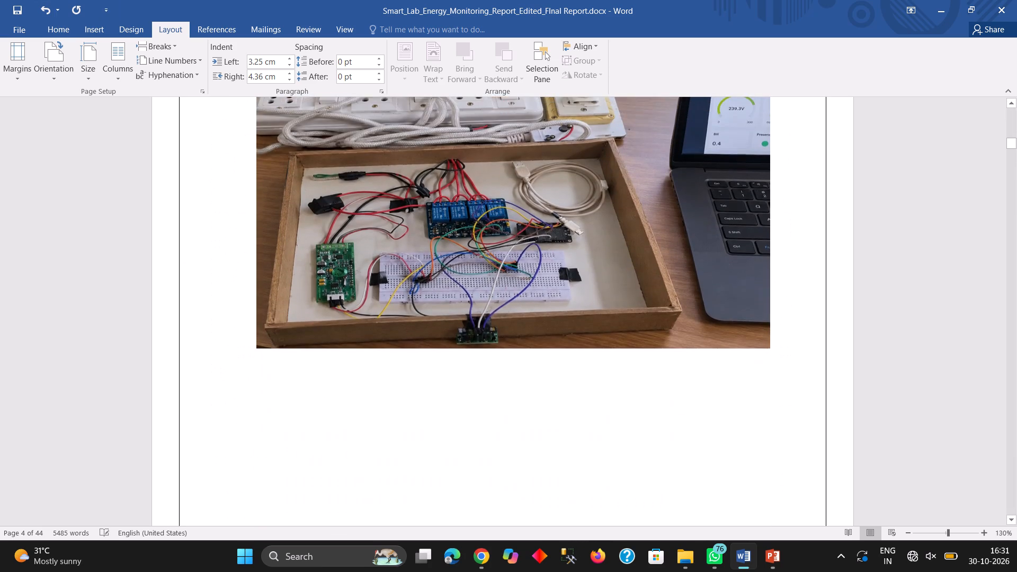
scroll(563, 264, up, 2)
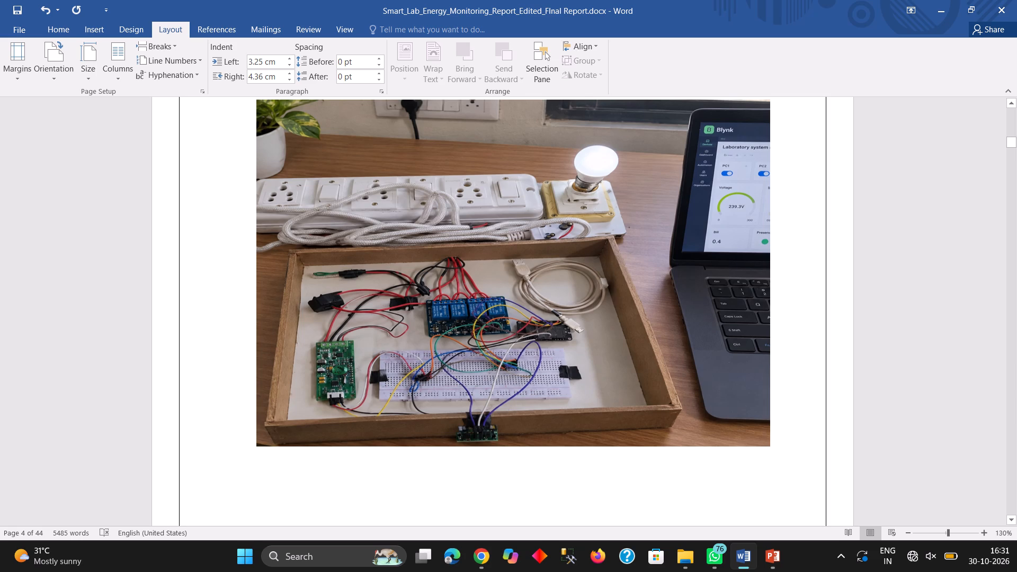
Delete the hardware photo below the PROTOTYPE heading.
drag(643, 340, 684, 298)
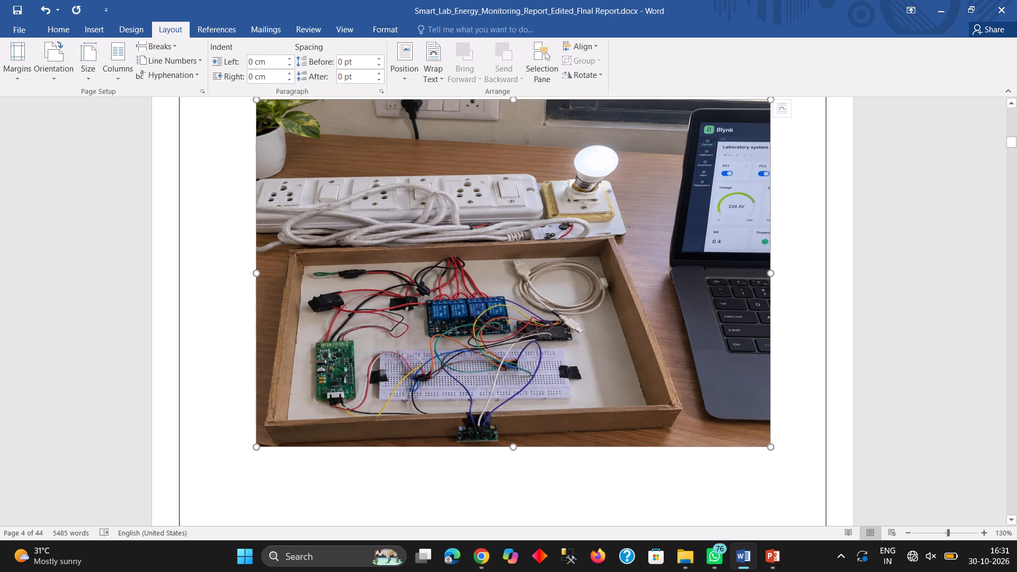
click(684, 298)
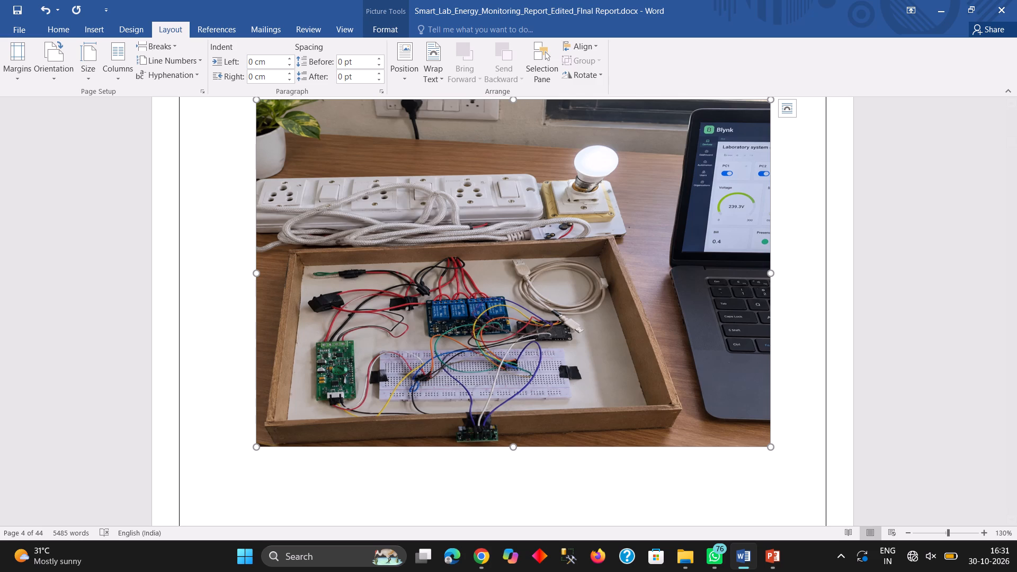
click(684, 298)
click(582, 278)
scroll(582, 278, up, 1)
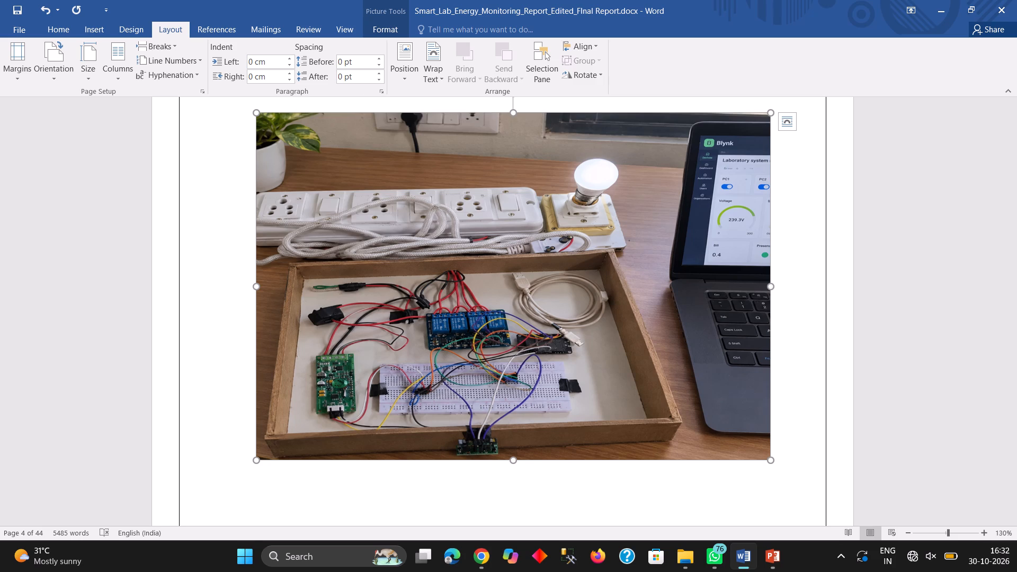
key(Delete)
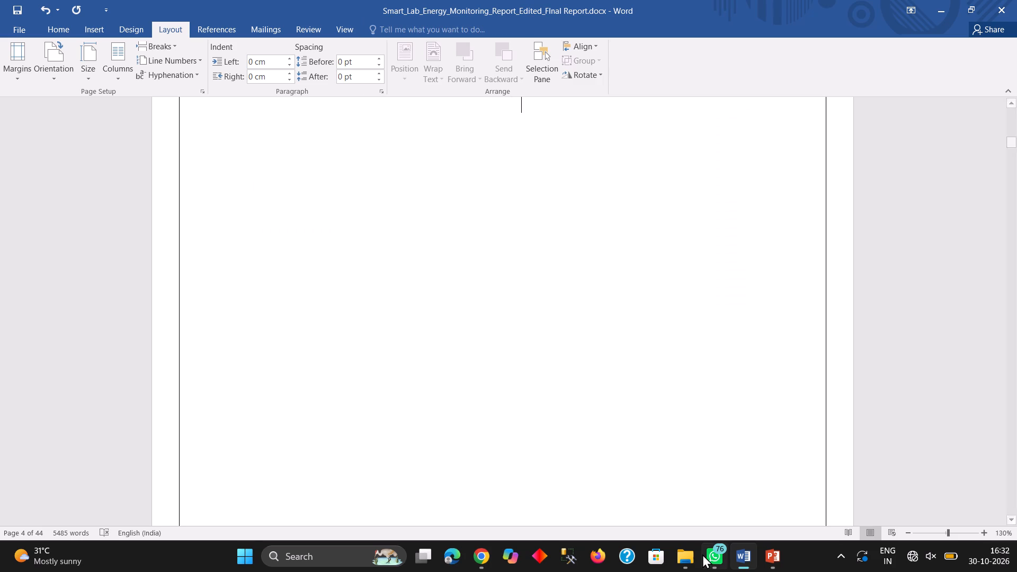
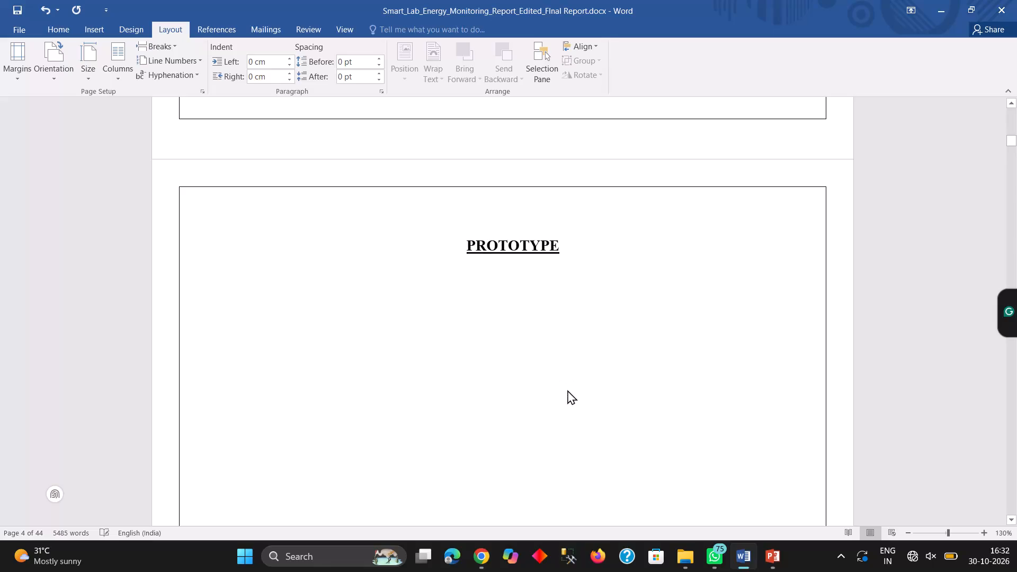
Reduce the height of the hardware photo below the PROTOTYPE heading slightly, keeping its width and top edge in place.
scroll(567, 390, up, 1)
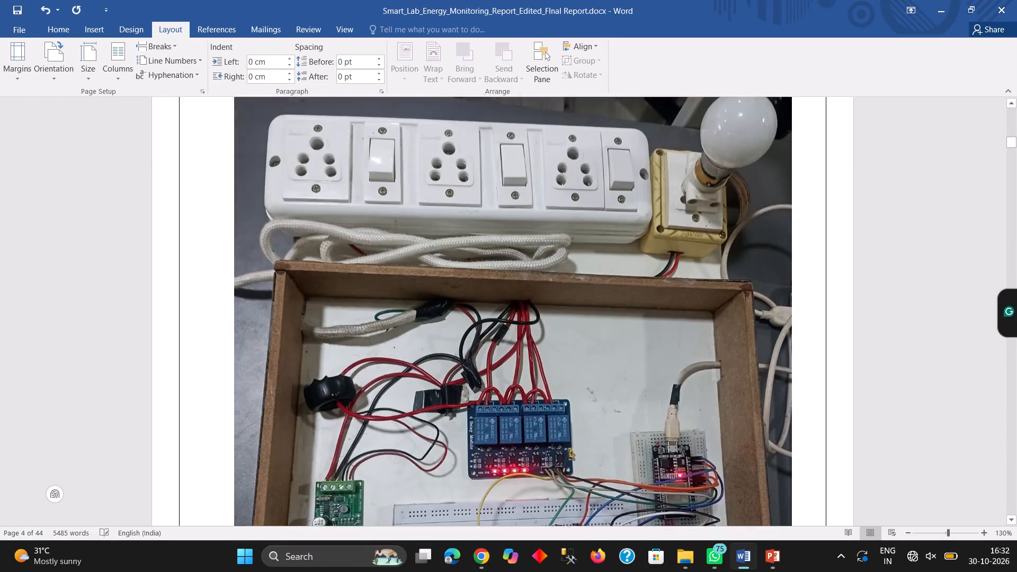
scroll(567, 390, up, 1)
scroll(567, 390, down, 1)
ctrl+scroll(567, 390, down, 6)
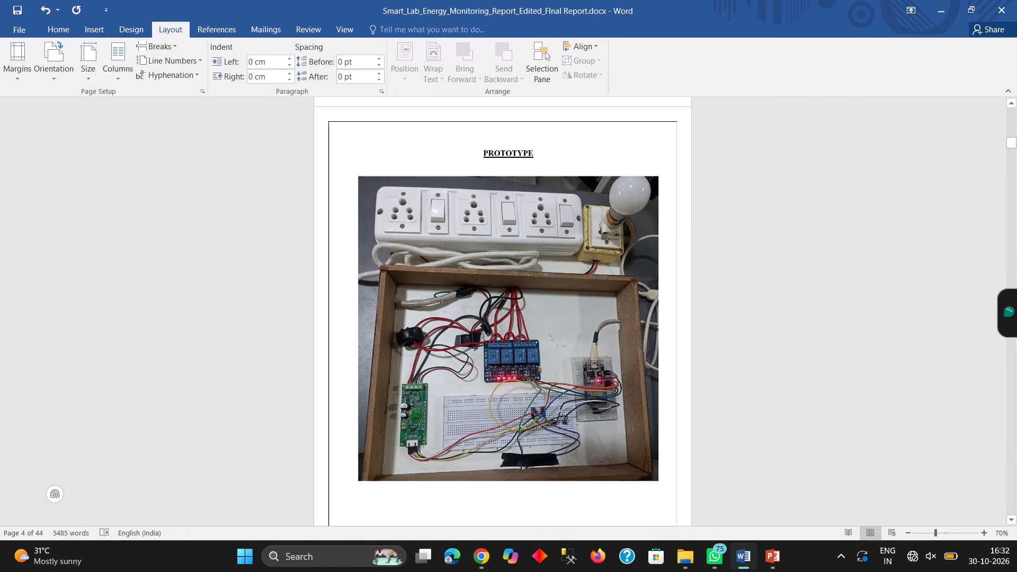
click(647, 328)
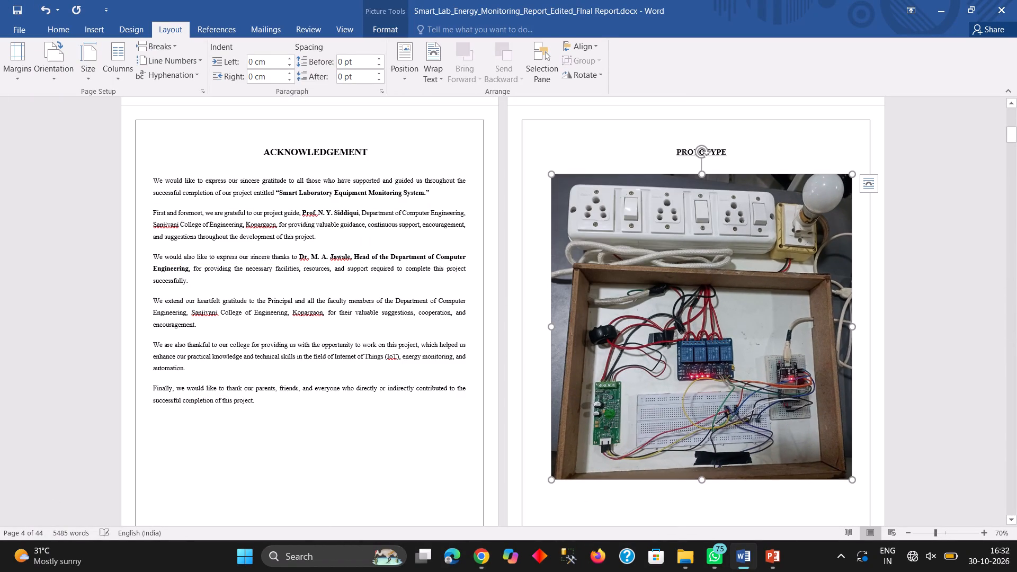
drag(702, 480, 701, 443)
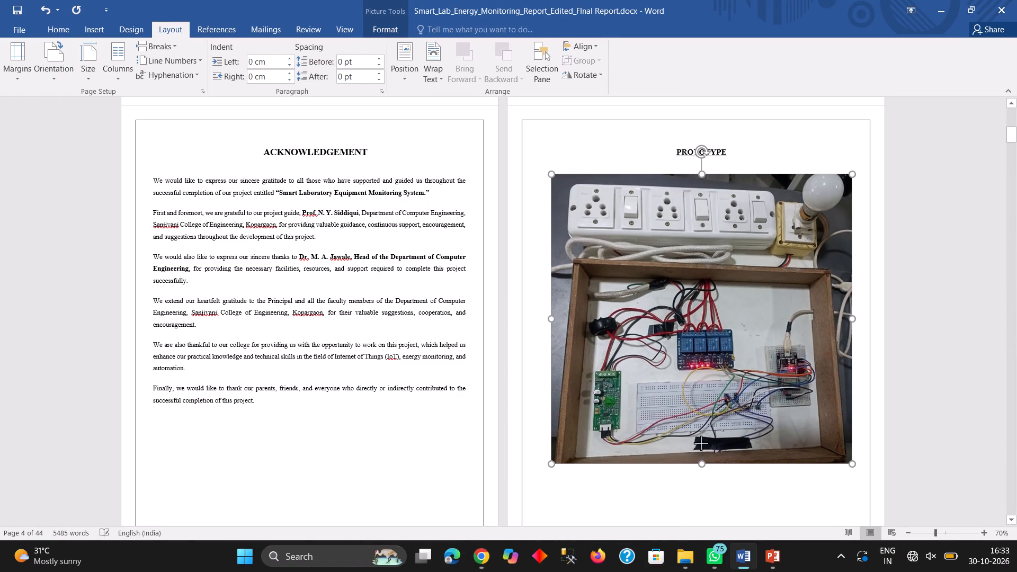
drag(701, 443, 701, 440)
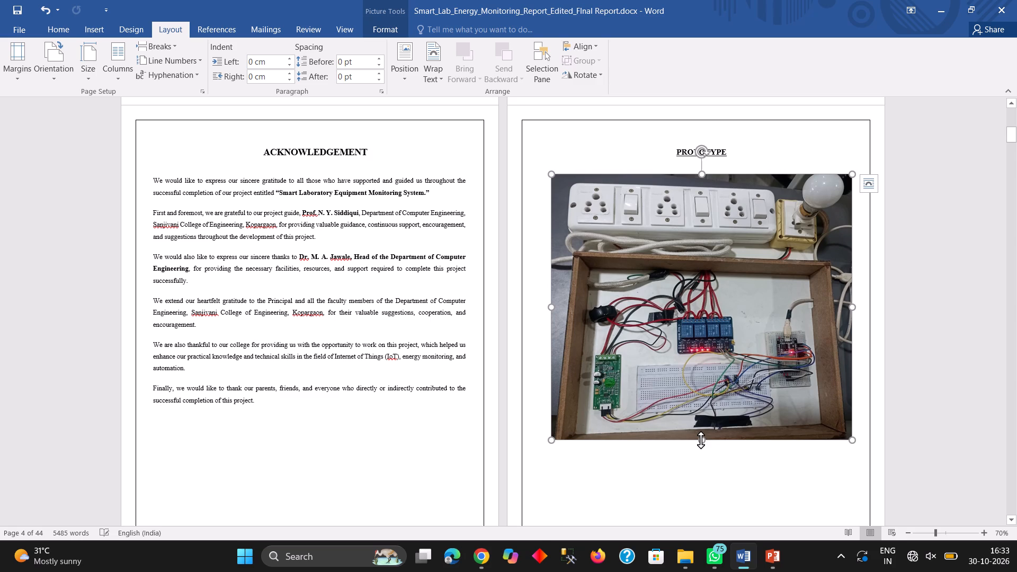
drag(701, 440, 703, 421)
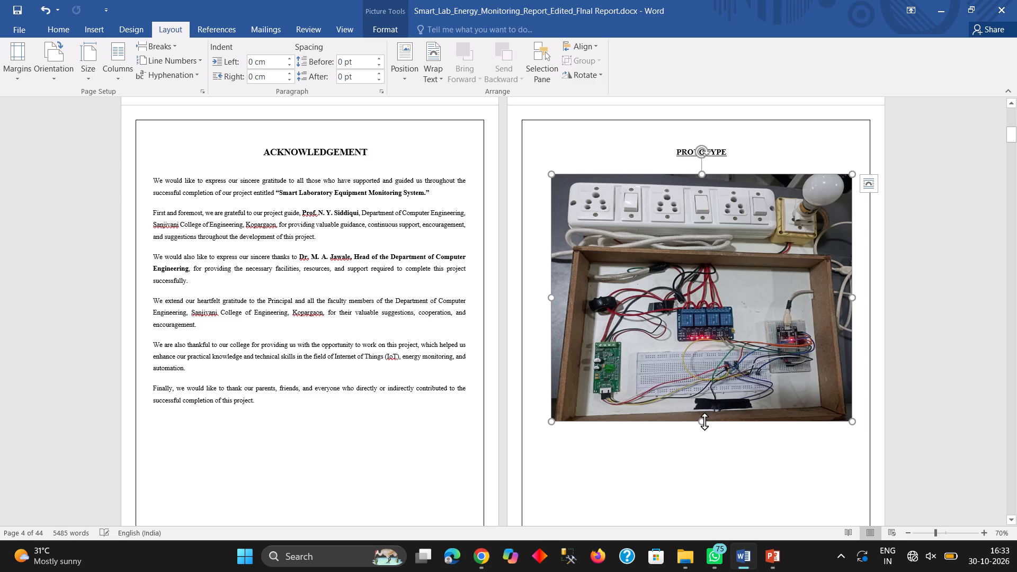
drag(704, 421, 707, 457)
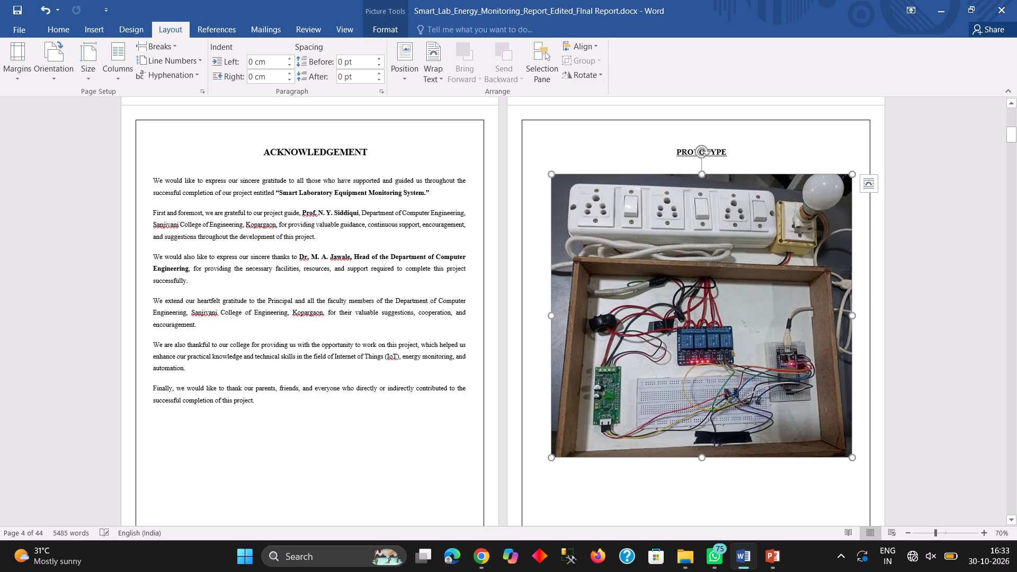
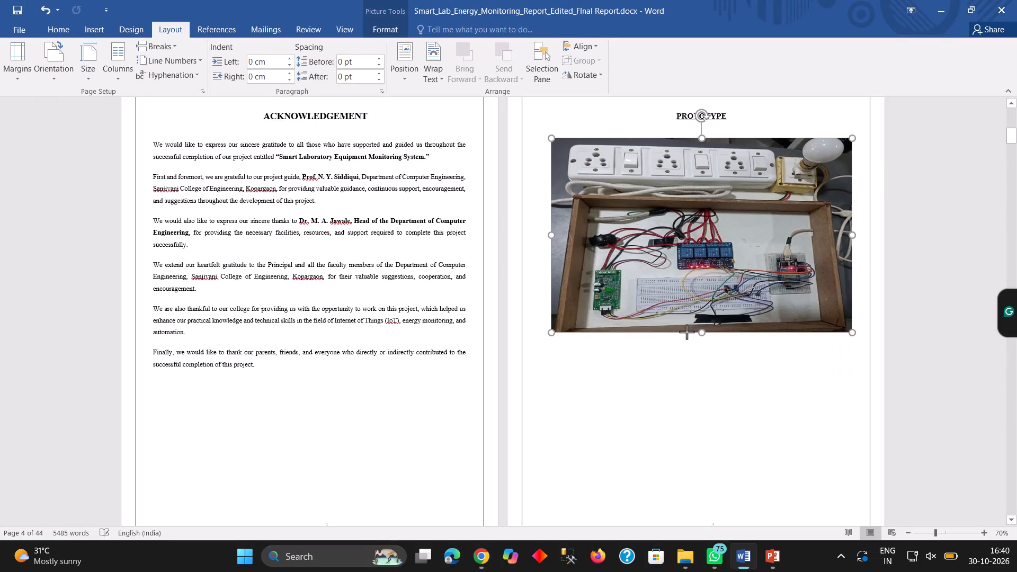
Paste the copied dashboard screenshot onto the PROTOTYPE page, between the heading and the hardware photo.
click(677, 428)
key(ctrl+v)
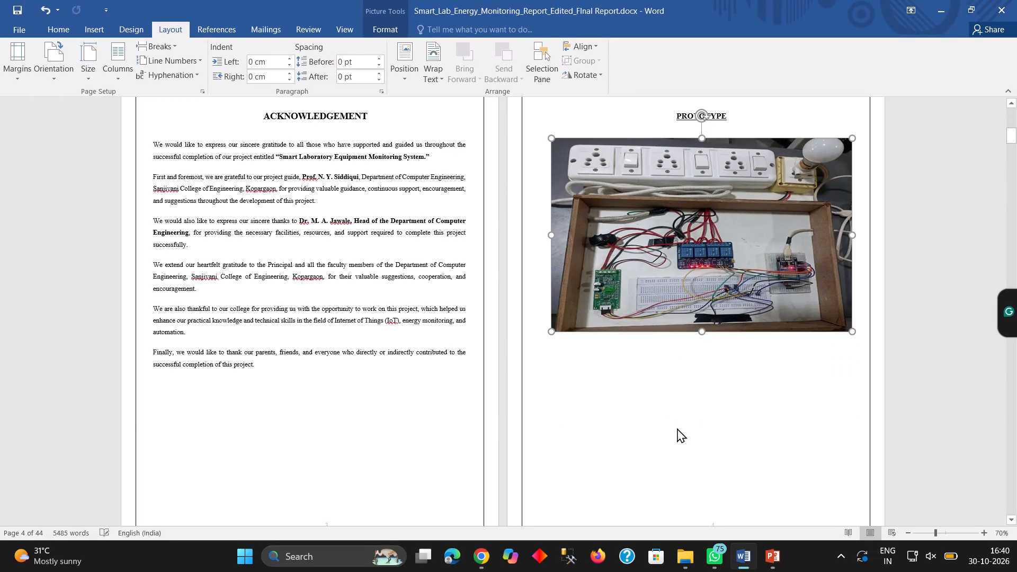
scroll(677, 428, down, 1)
scroll(677, 428, up, 2)
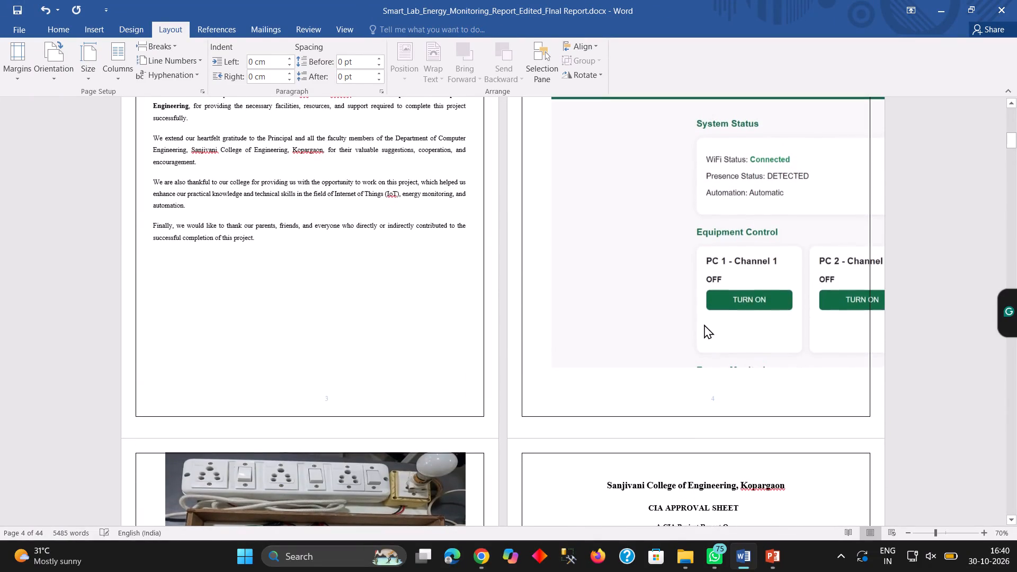
Shrink the dashboard screenshot's width and height so it sits inside the page border with the hardware photo directly below on the same page.
click(704, 324)
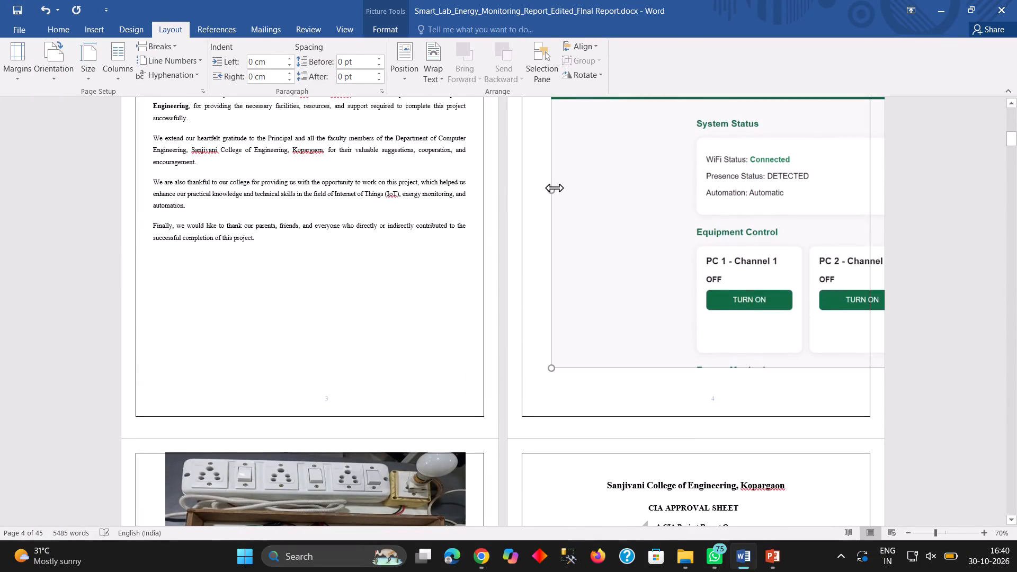
drag(555, 189, 775, 246)
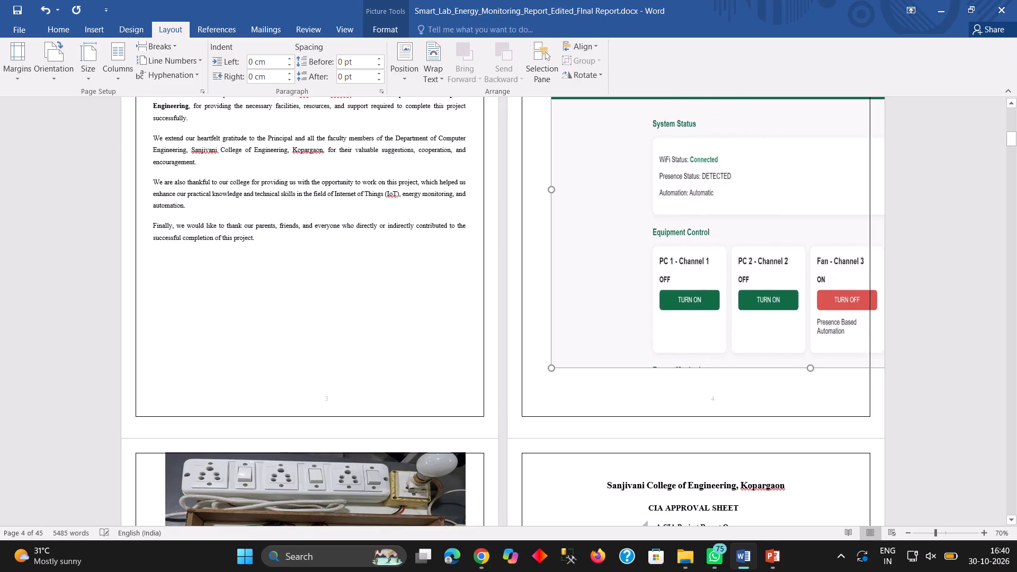
scroll(704, 260, up, 1)
scroll(704, 260, down, 1)
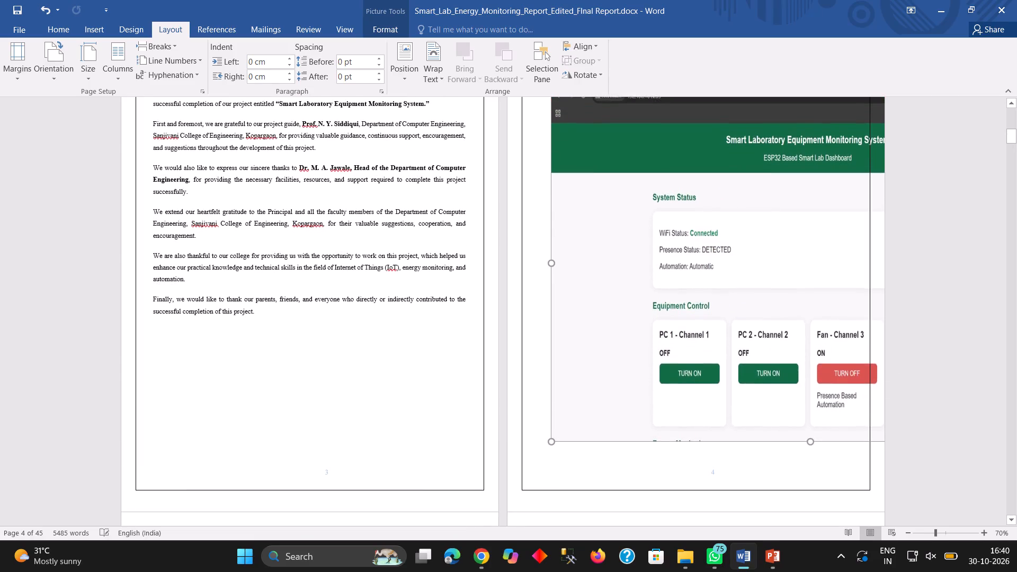
ctrl+scroll(704, 260, down, 3)
click(664, 240)
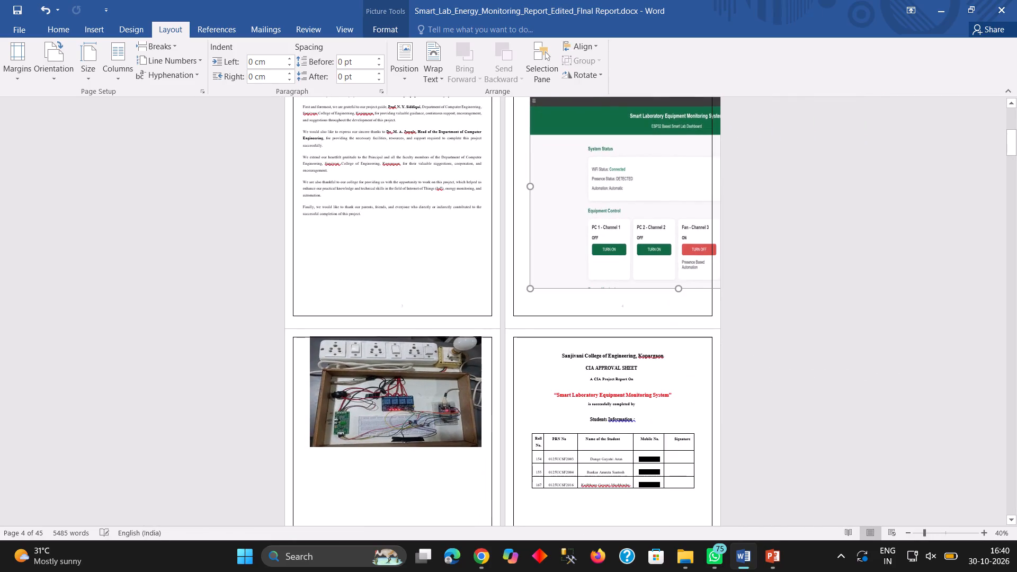
drag(530, 186, 689, 204)
drag(616, 288, 614, 208)
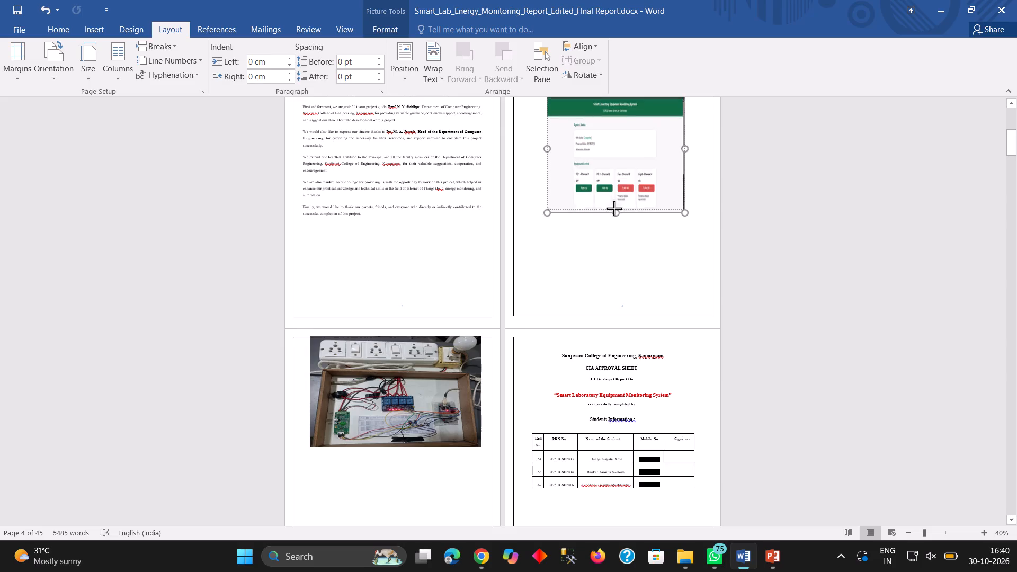
drag(614, 208, 610, 173)
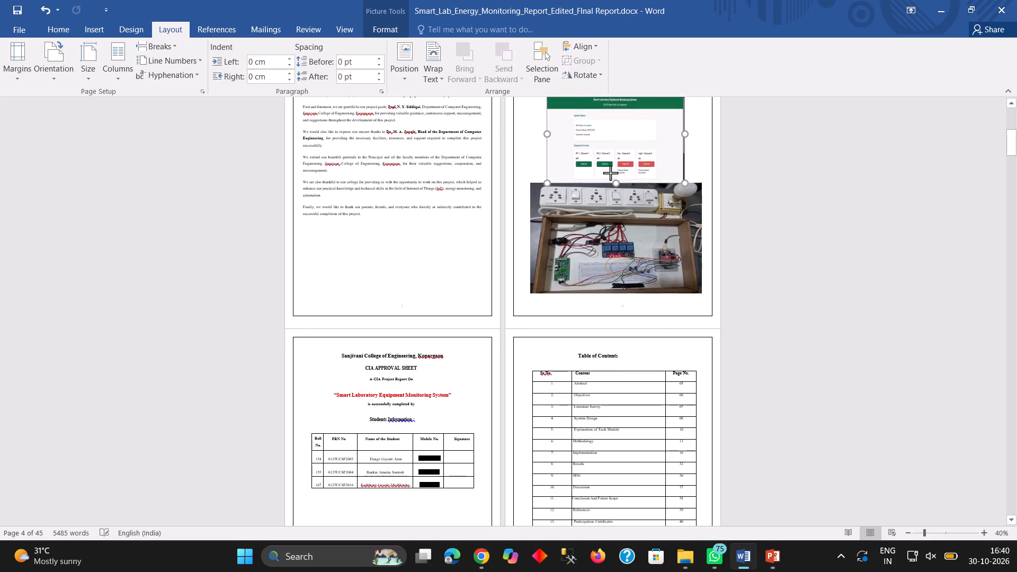
drag(610, 173, 609, 173)
click(595, 203)
click(600, 133)
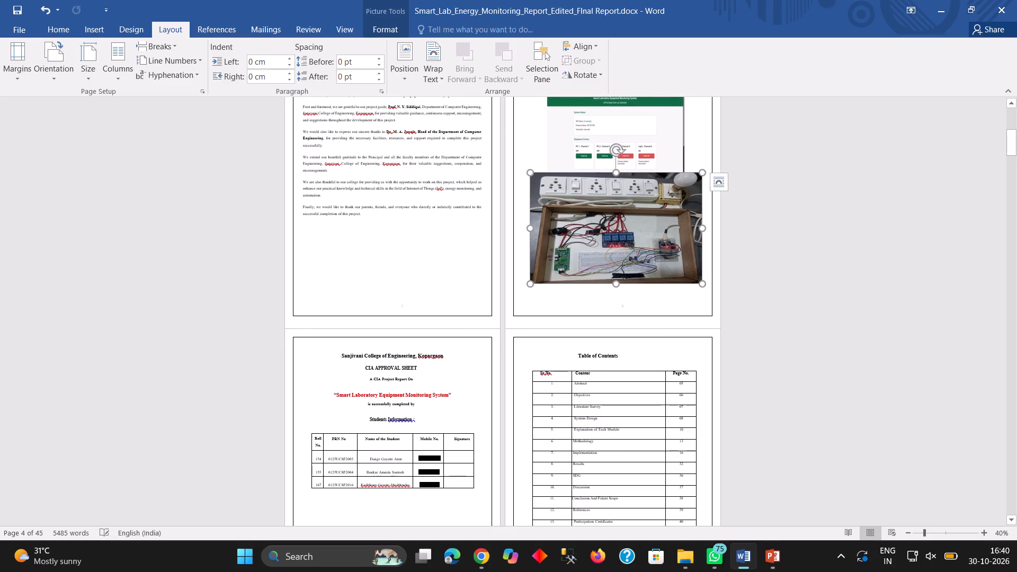
Swap the order of the two PROTOTYPE page images so the hardware photo sits above the dashboard screenshot.
drag(600, 133, 608, 218)
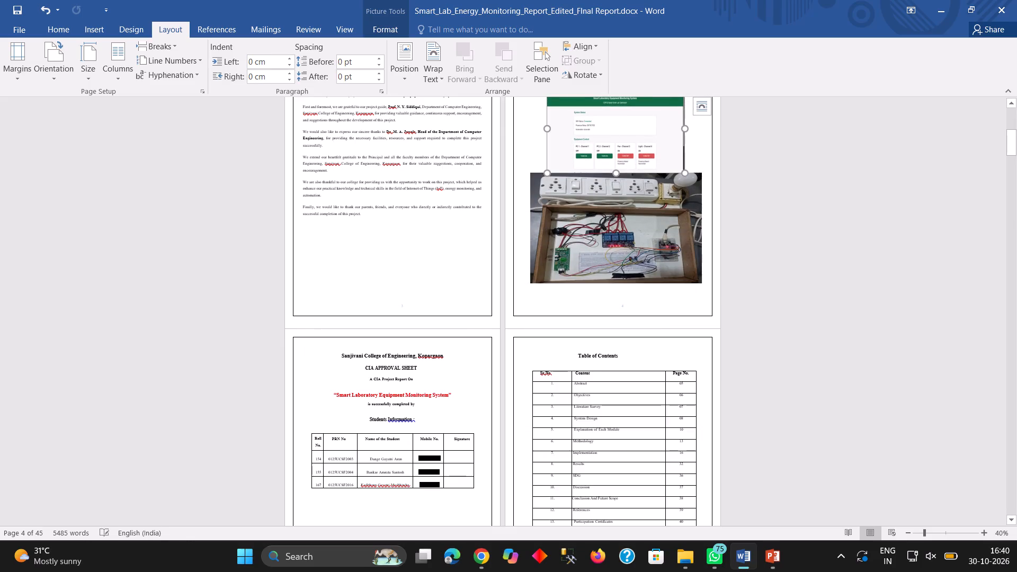
ctrl+scroll(600, 156, up, 4)
click(721, 185)
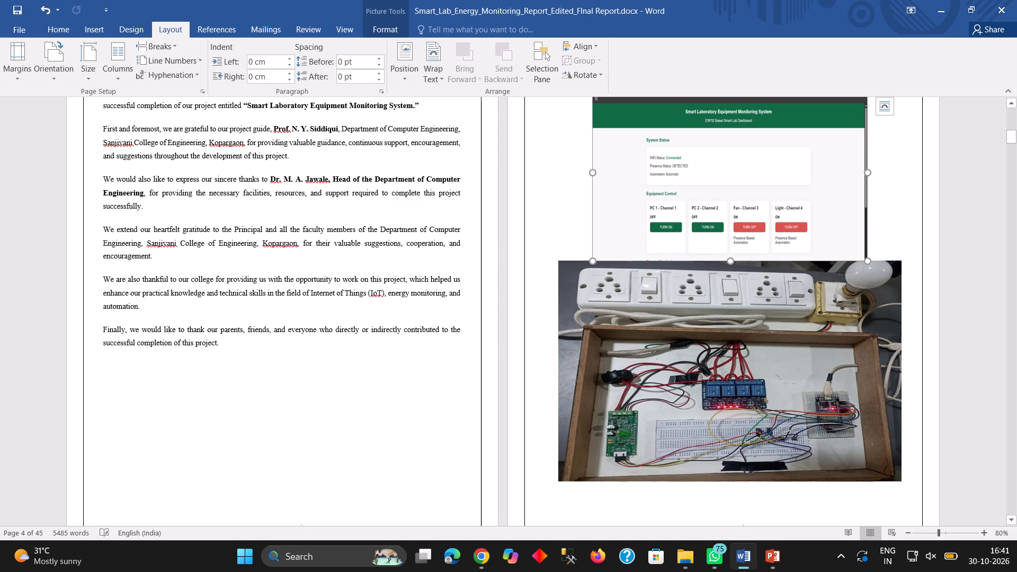
drag(721, 185, 736, 321)
click(736, 321)
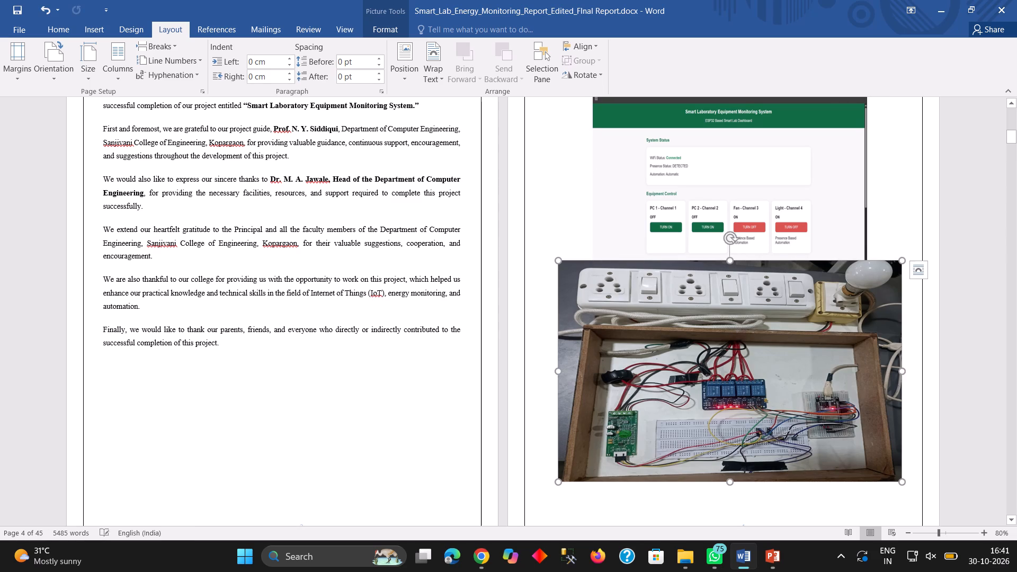
drag(736, 321, 712, 183)
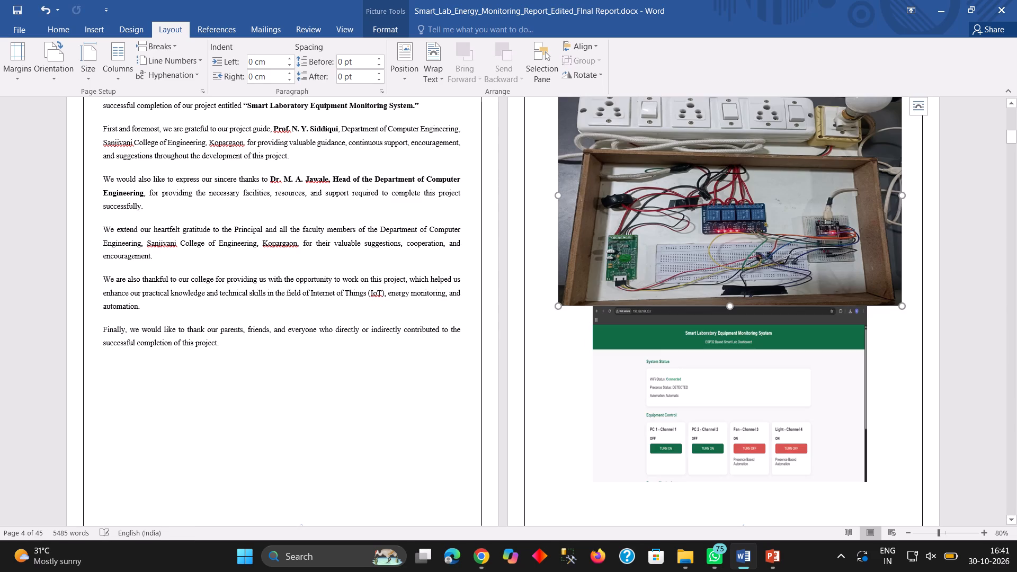
Widen the dashboard screenshot to match the hardware photo's width and stretch its height down to just above the page number.
click(730, 380)
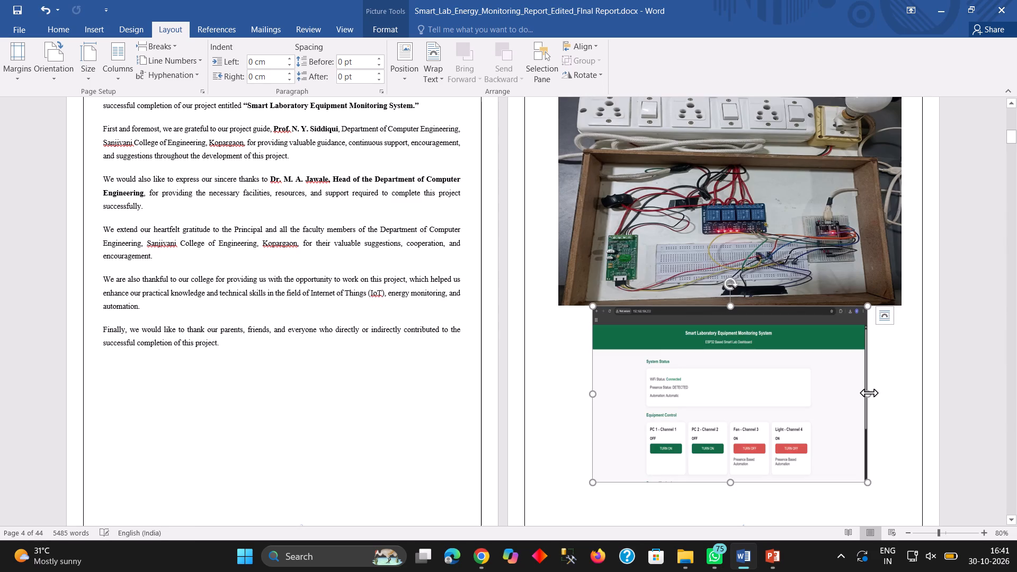
drag(869, 392, 937, 404)
scroll(737, 405, down, 1)
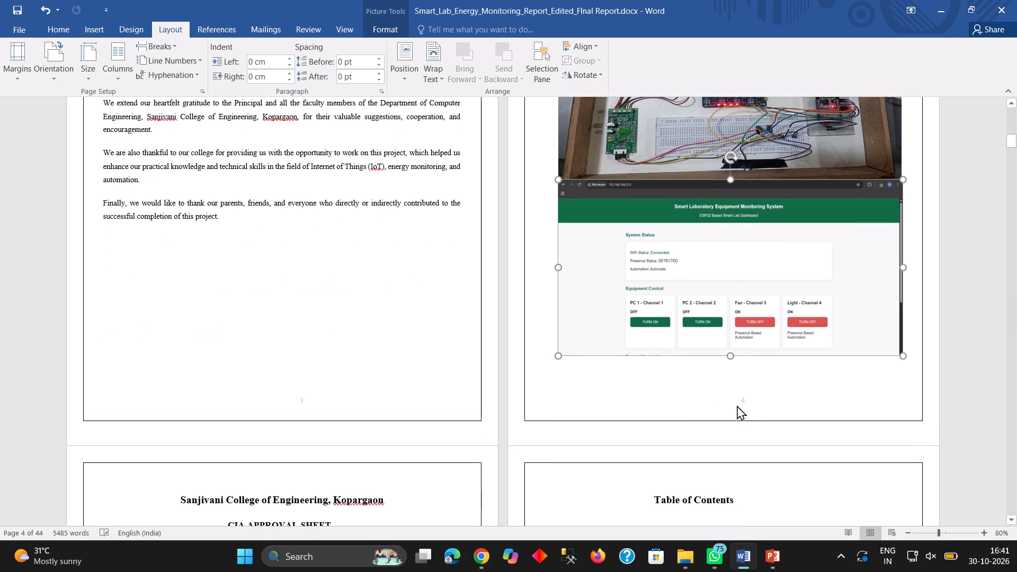
drag(731, 356, 731, 378)
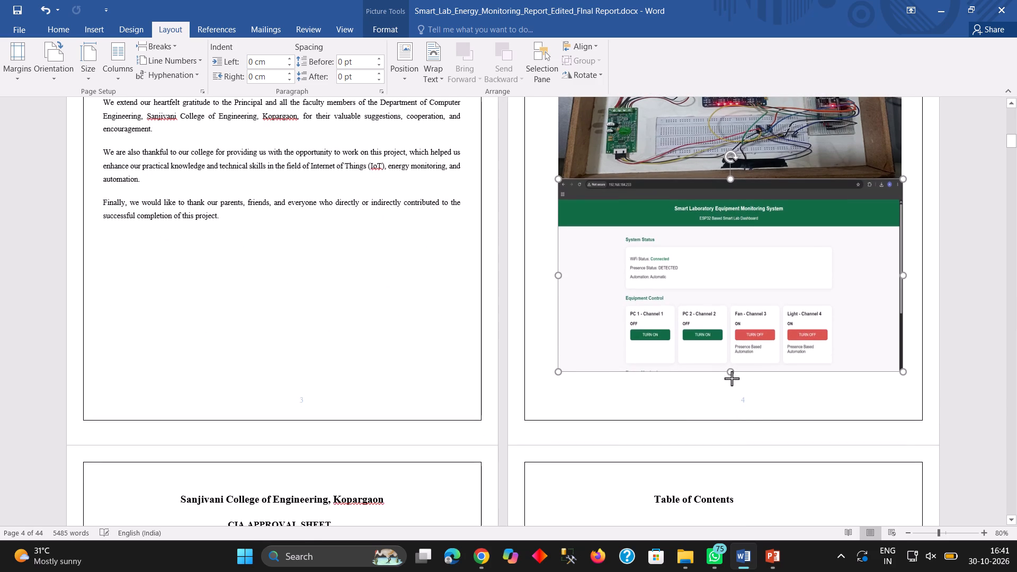
drag(731, 378, 731, 382)
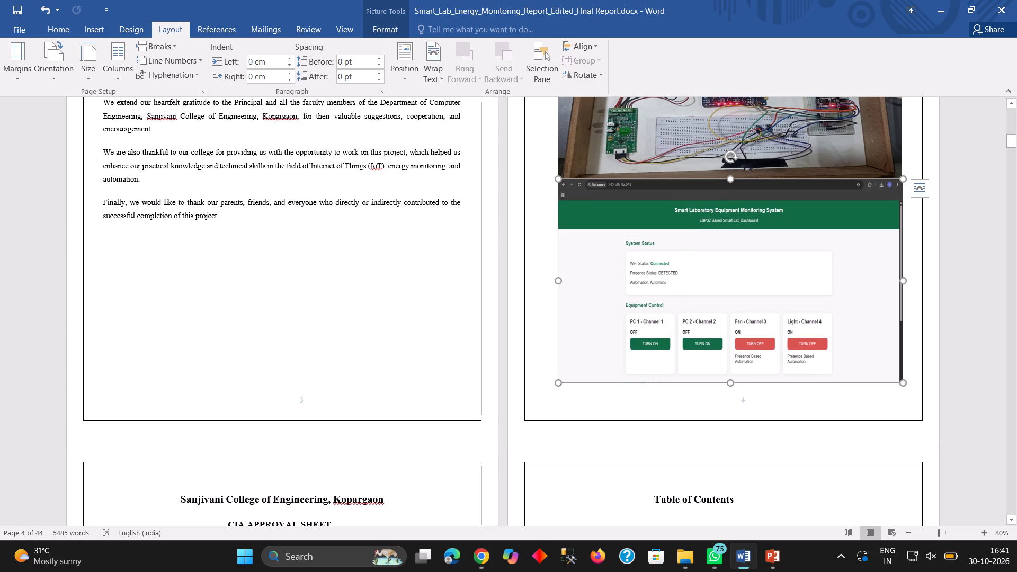
click(911, 158)
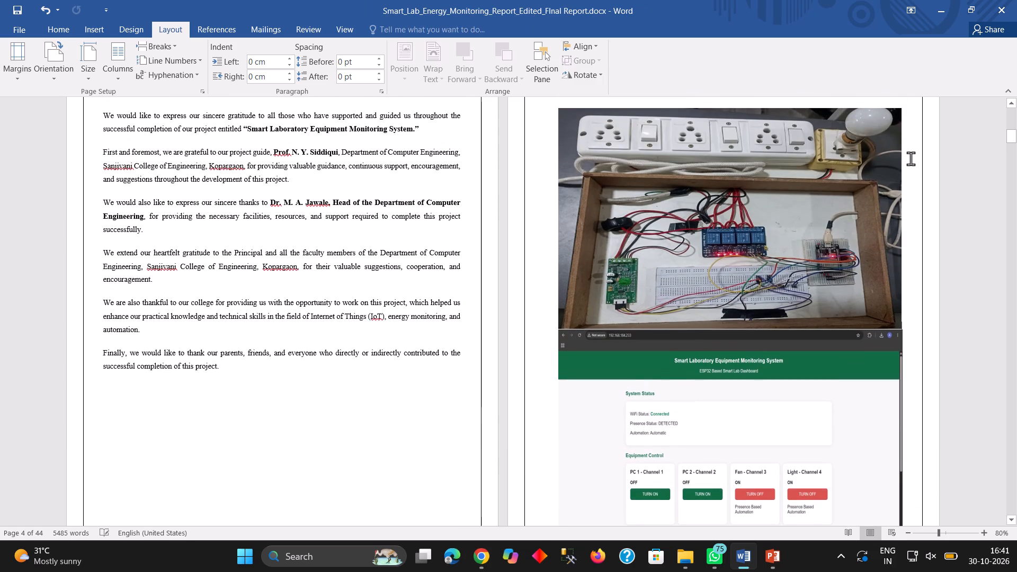
Insert a small blank-line gap between the hardware photo and the dashboard screenshot, keeping both images on the PROTOTYPE page.
click(917, 300)
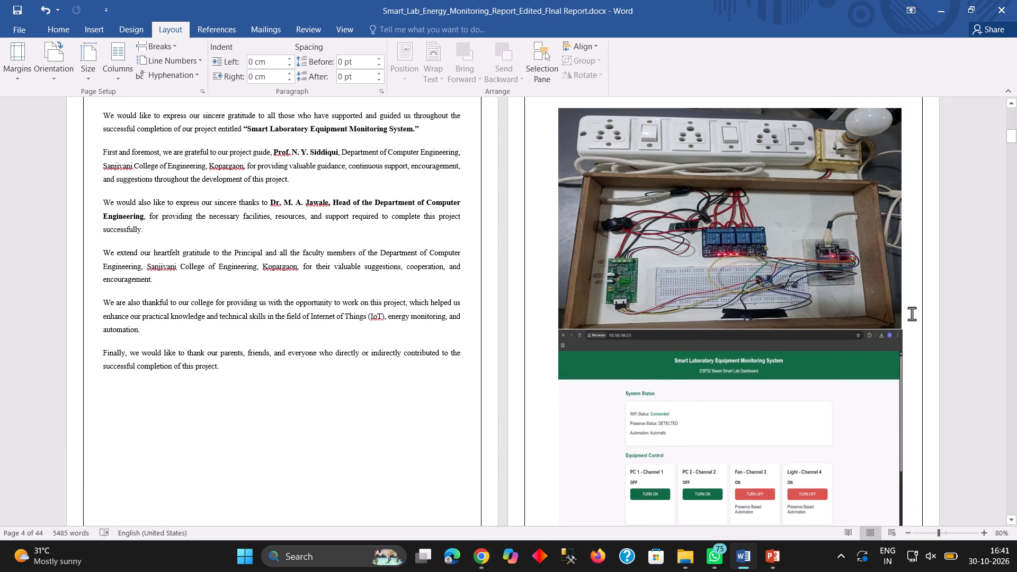
key(Return)
key(Return)
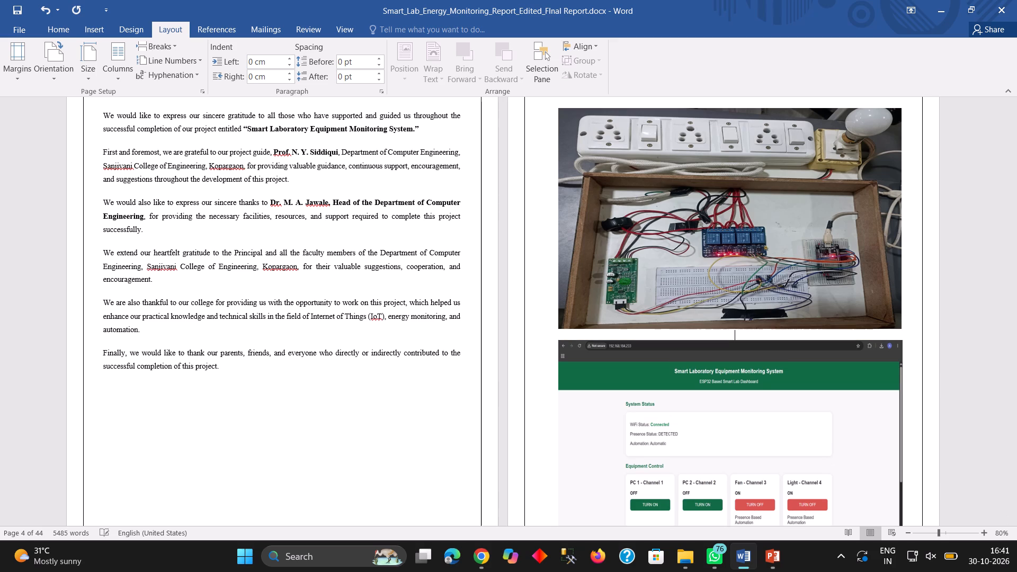
key(Return)
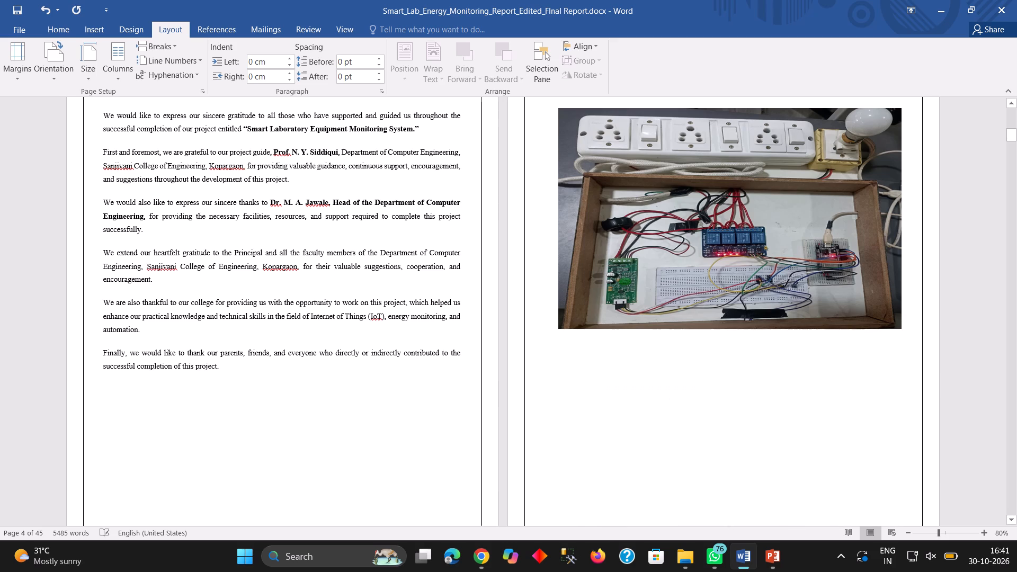
key(ctrl+z)
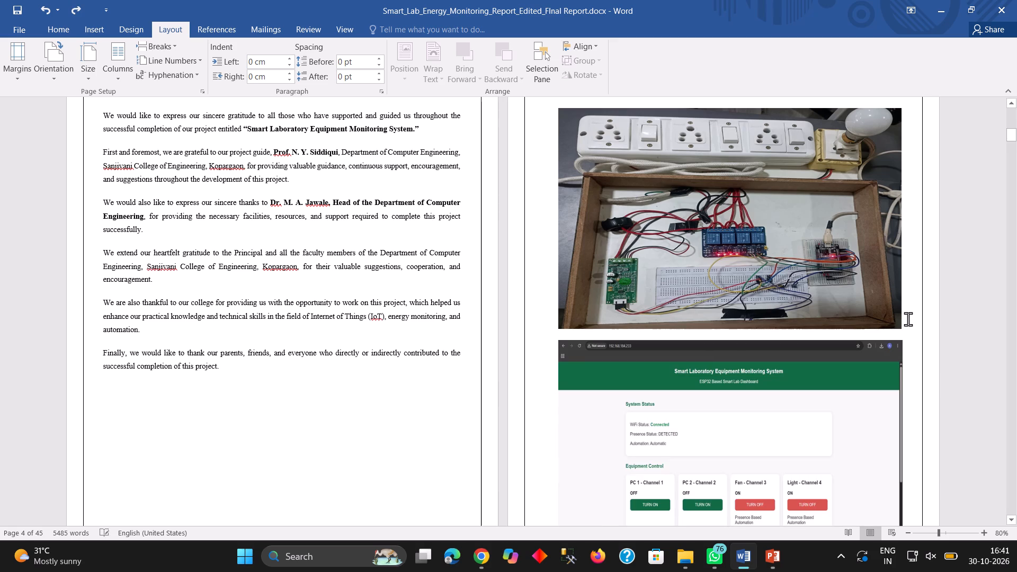
Reduce the hardware photo's height slightly from its bottom edge, keeping its width, to leave room for the dashboard screenshot below.
scroll(908, 319, down, 1)
scroll(908, 319, up, 1)
click(694, 216)
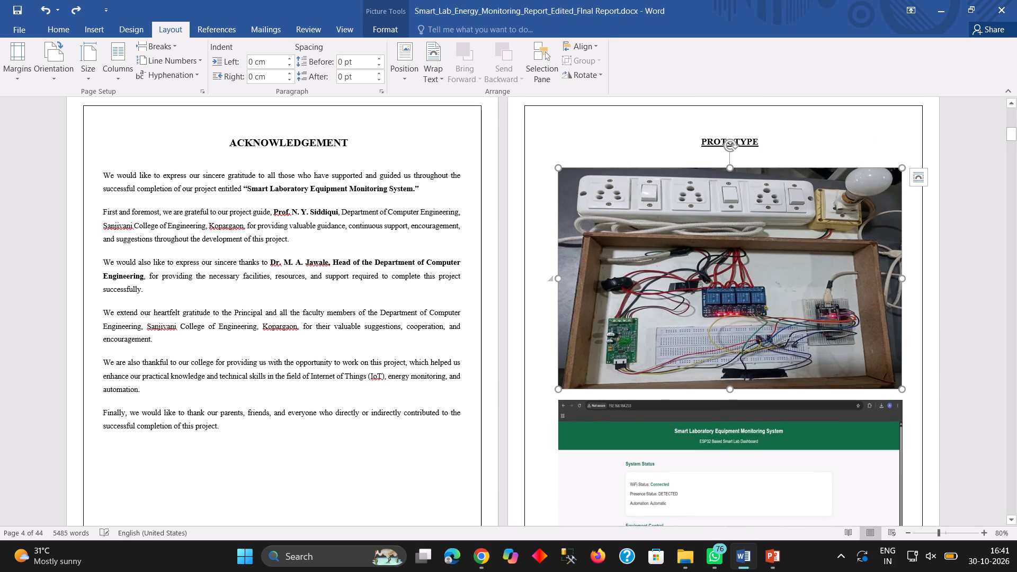
drag(729, 387, 731, 366)
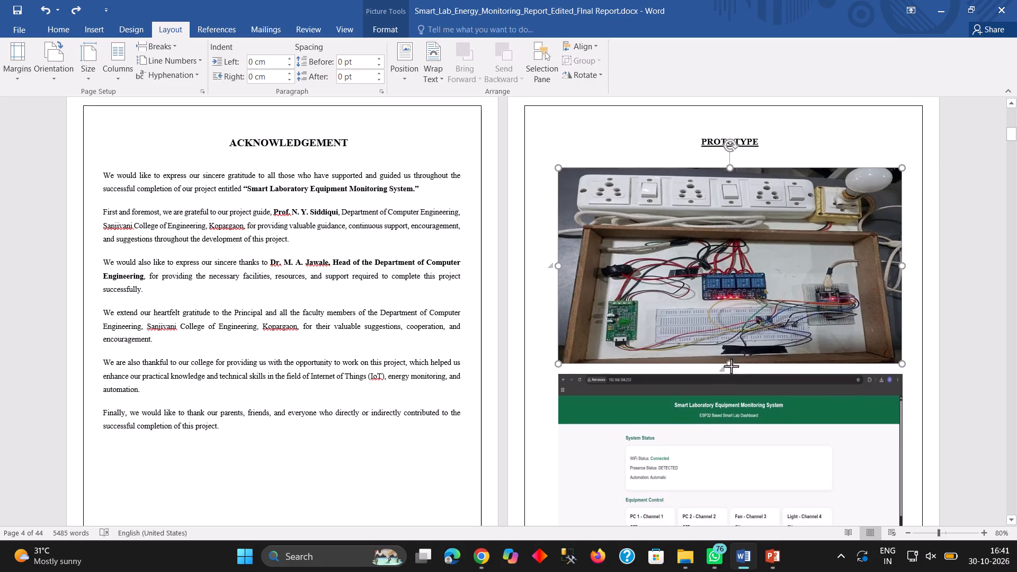
drag(731, 366, 730, 373)
Review the layout of the PROTOTYPE page and its neighbouring pages, checking the image fit and spacing.
scroll(751, 416, down, 3)
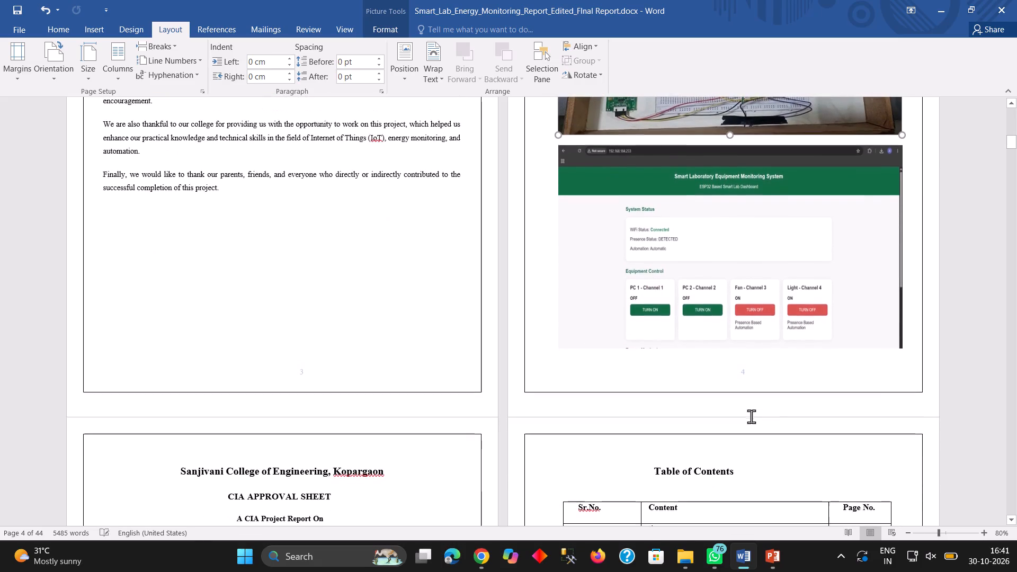
scroll(409, 416, down, 2)
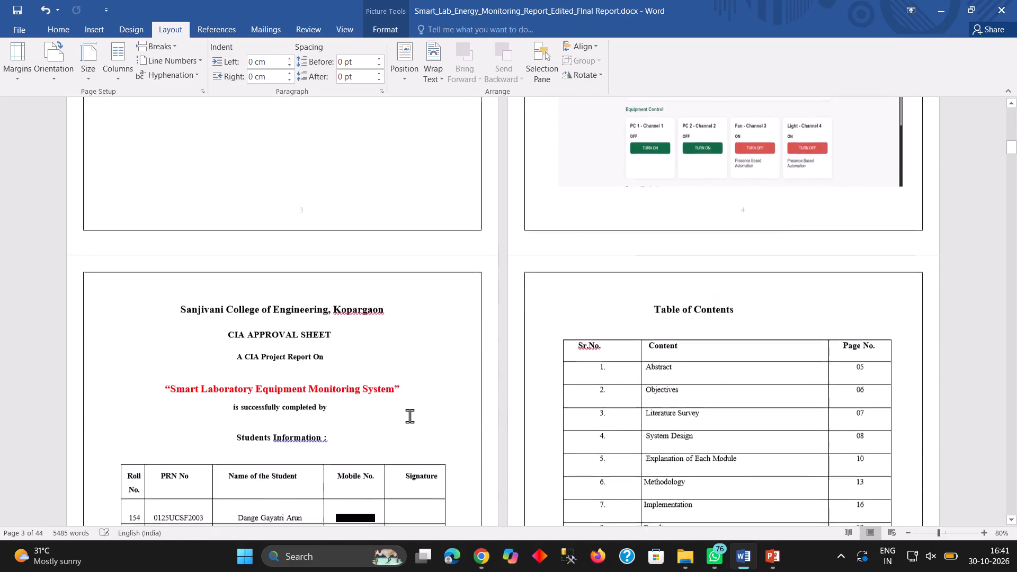
scroll(409, 416, down, 2)
scroll(409, 416, up, 9)
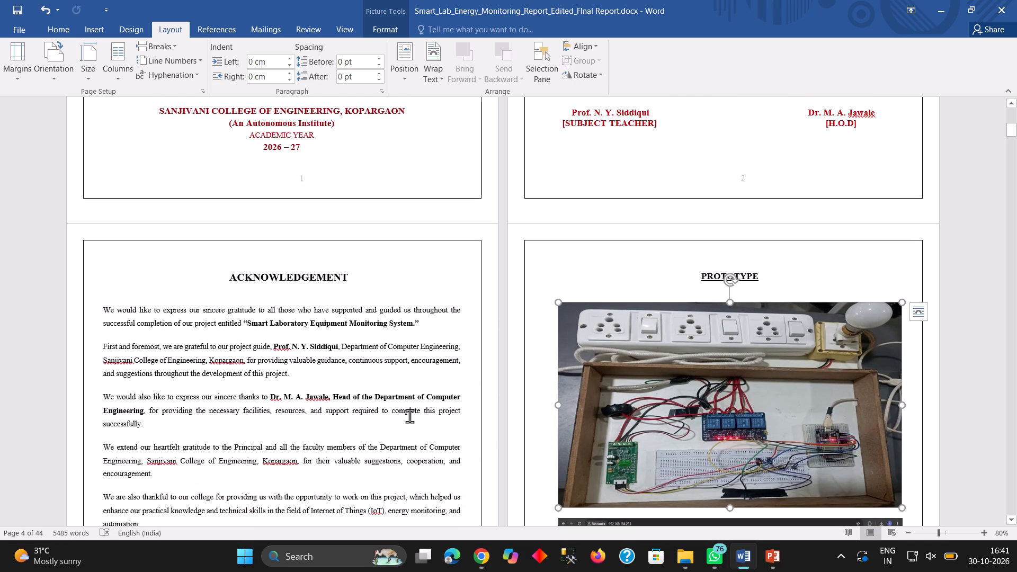
scroll(409, 416, down, 2)
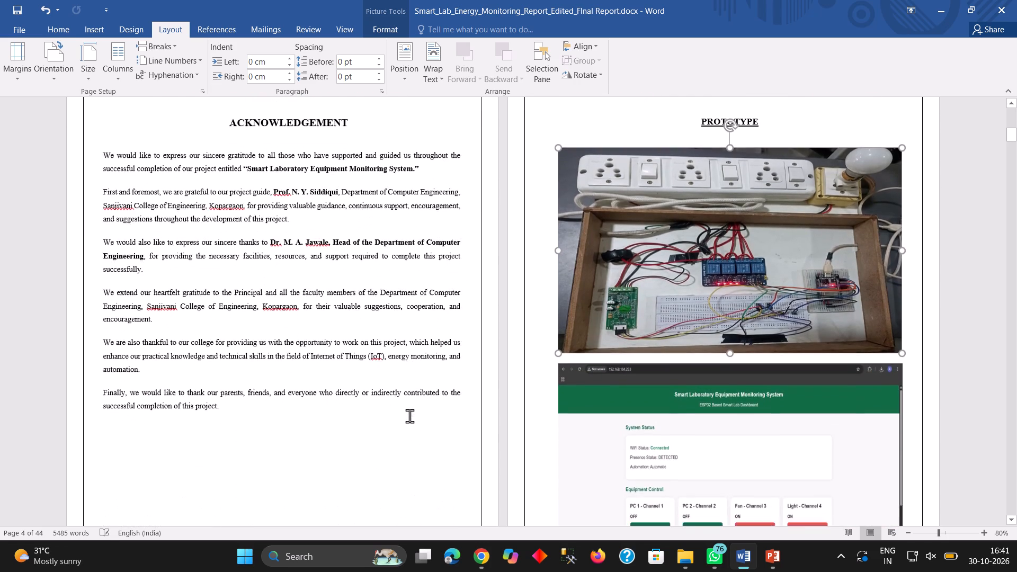
scroll(409, 416, down, 1)
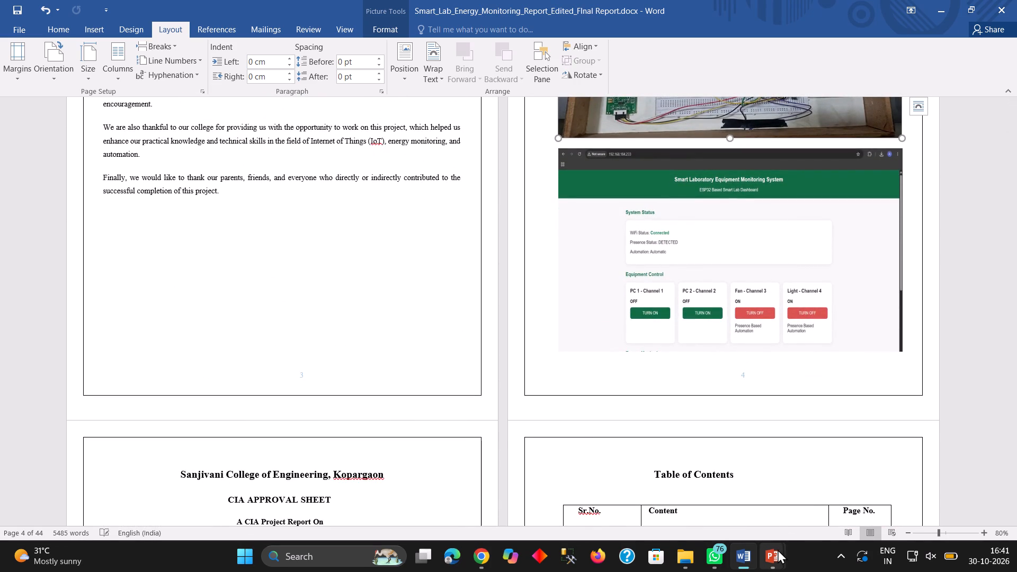
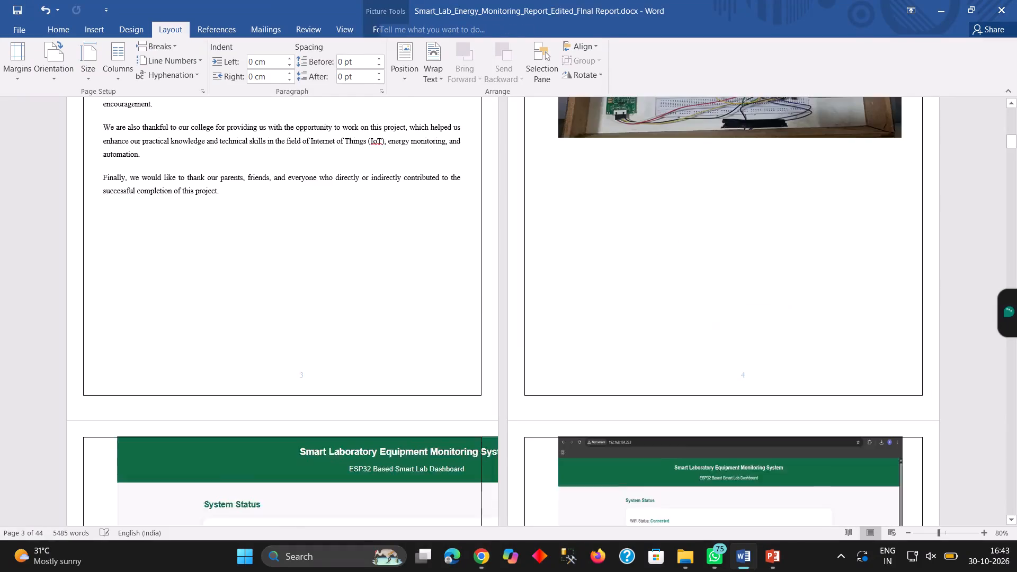
Delete the smaller dashboard screenshot, with the browser bar showing, from the page after the oversized dashboard screenshot.
scroll(381, 390, down, 1)
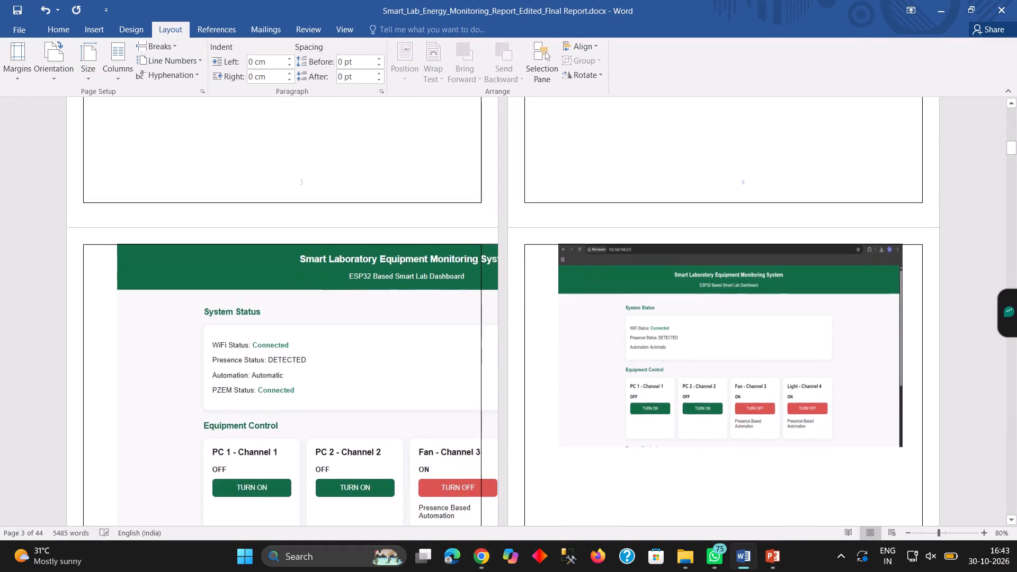
scroll(381, 390, down, 1)
click(707, 288)
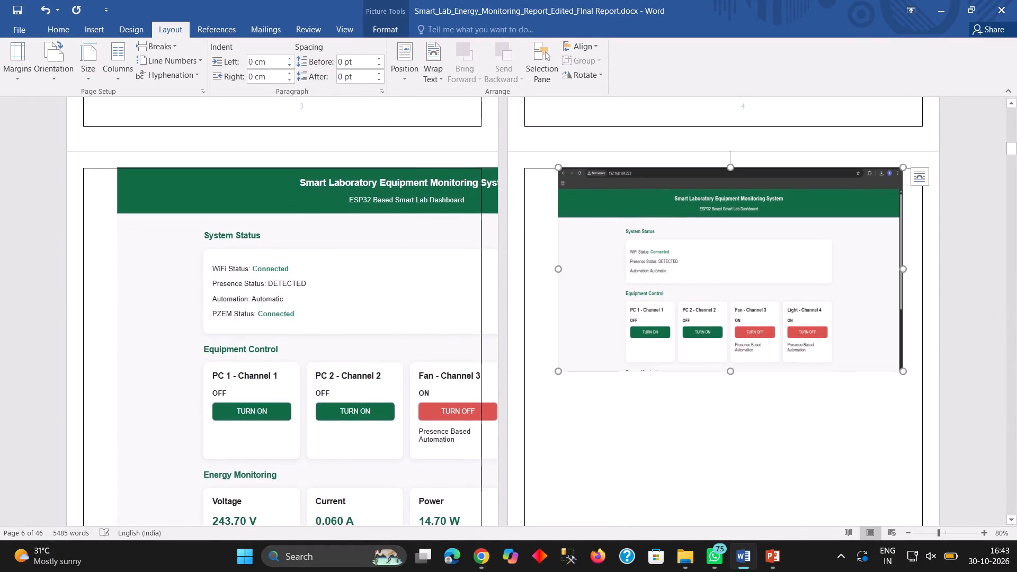
key(Delete)
Reduce the height of the oversized dashboard screenshot on page 5 to roughly half, keeping its width and top edge in place.
click(405, 276)
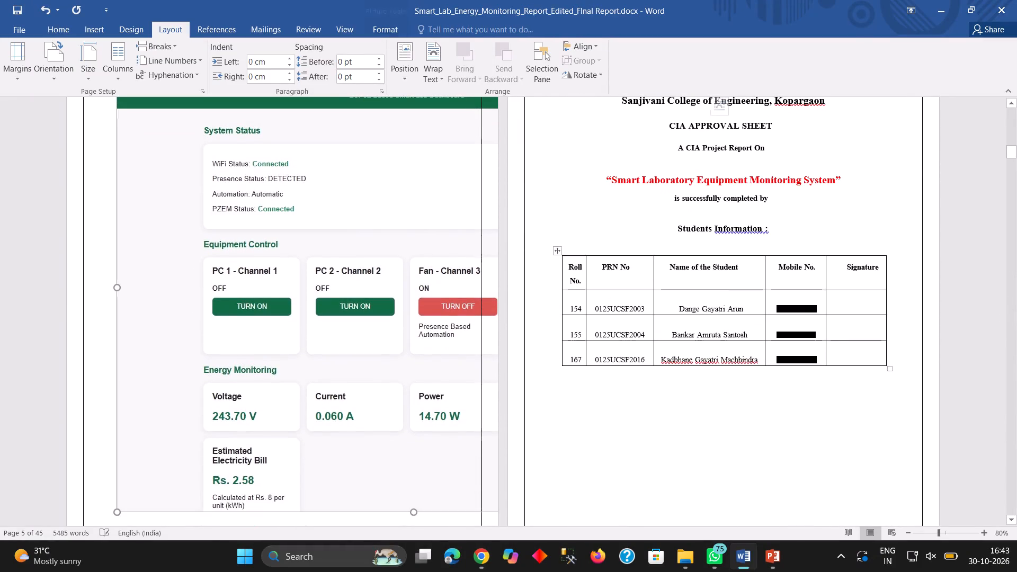
scroll(405, 276, down, 1)
drag(416, 409, 380, 306)
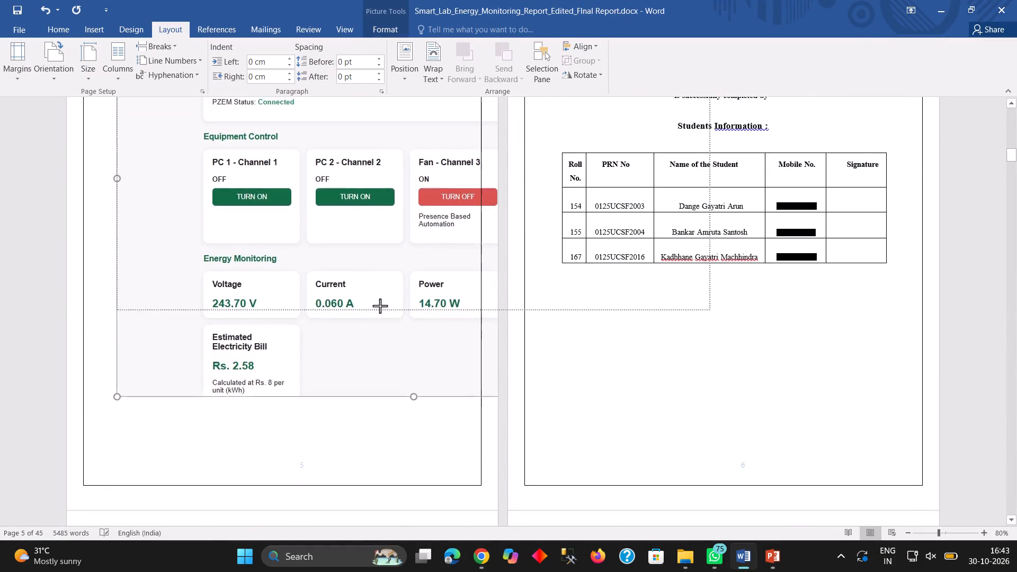
drag(380, 306, 341, 199)
scroll(341, 199, up, 1)
click(393, 307)
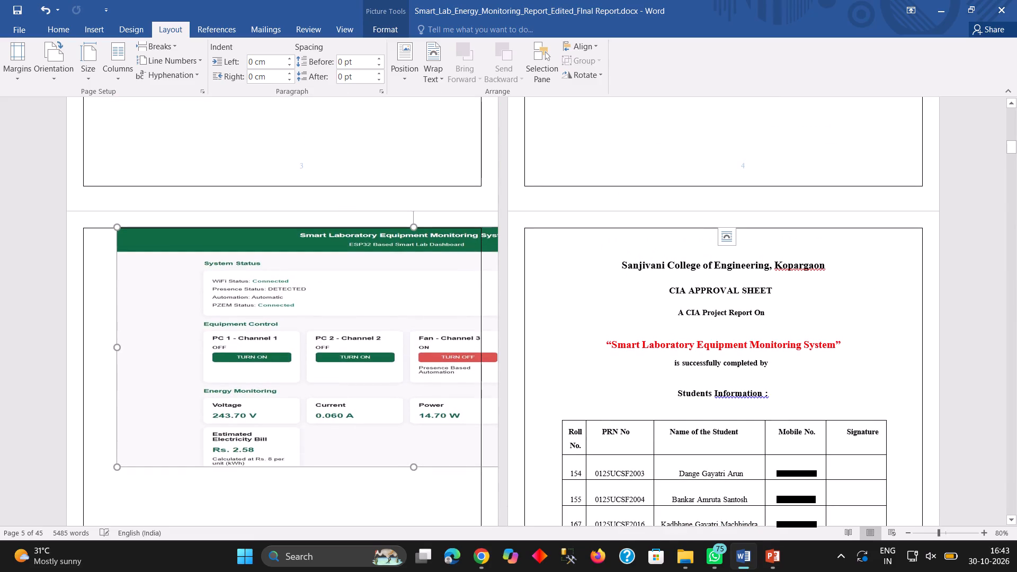
Reduce the oversized dashboard screenshot's width and height so it fits back beneath the hardware photo on the PROTOTYPE page.
drag(115, 348, 234, 349)
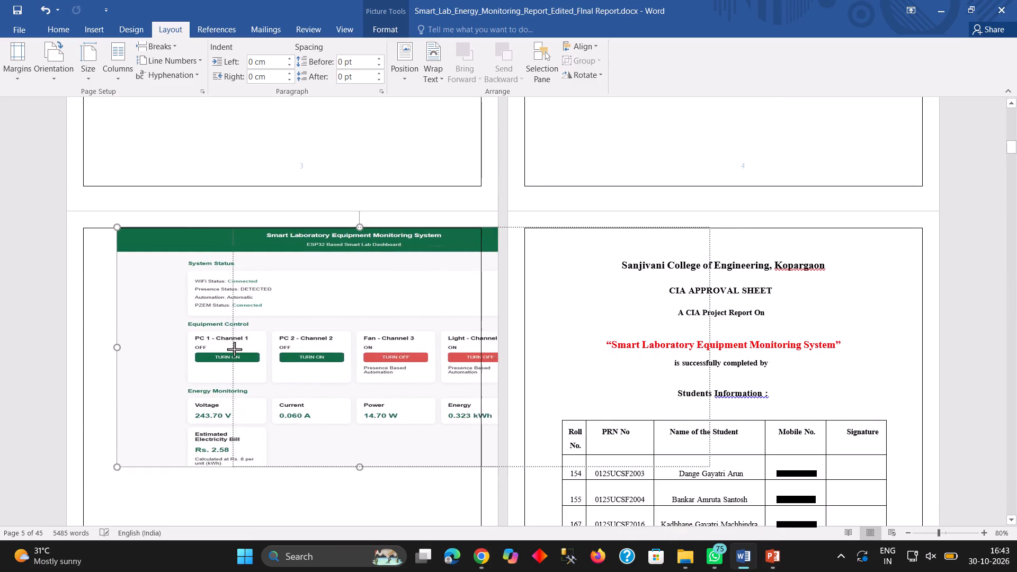
drag(234, 349, 344, 385)
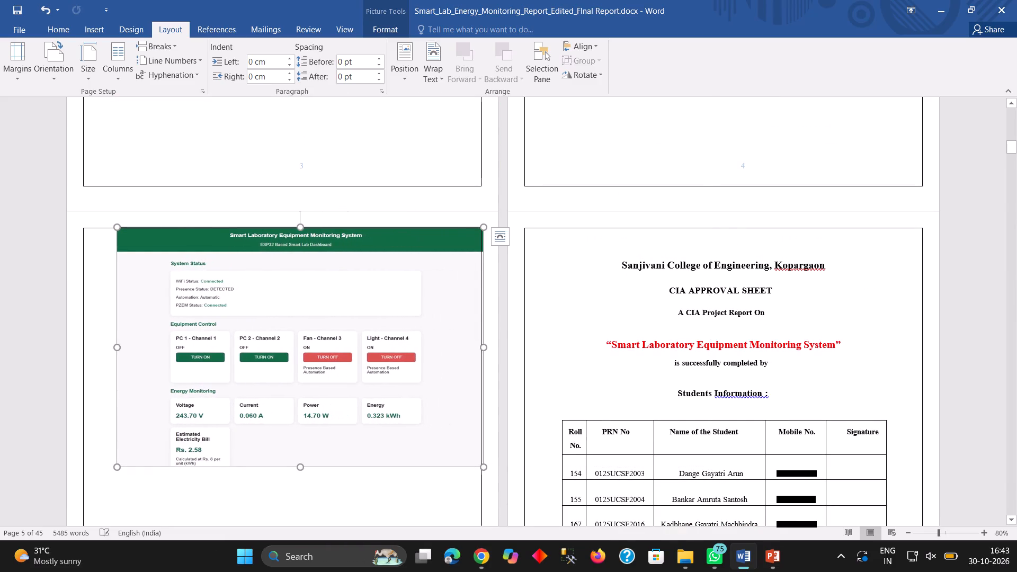
drag(485, 347, 434, 347)
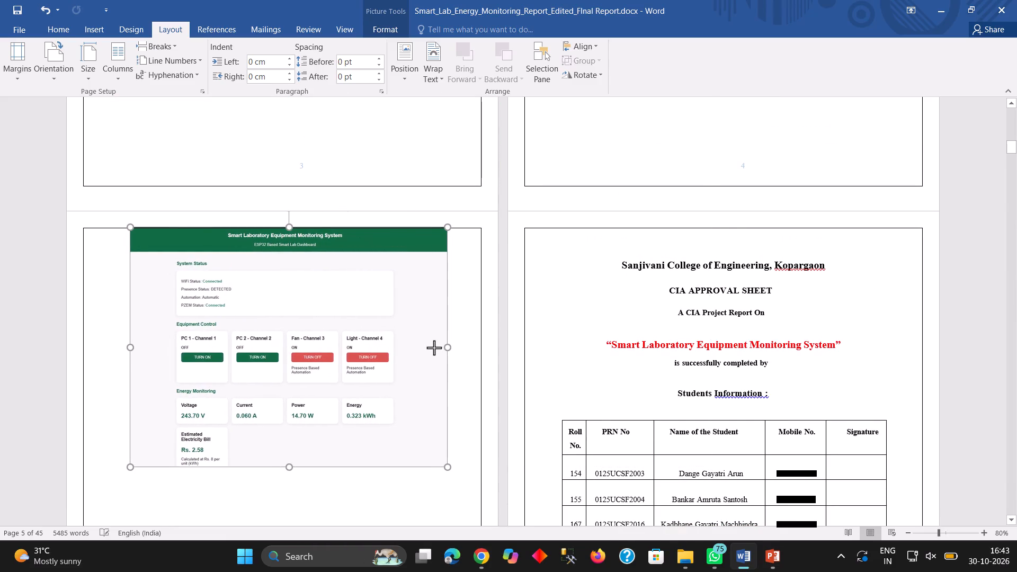
click(282, 355)
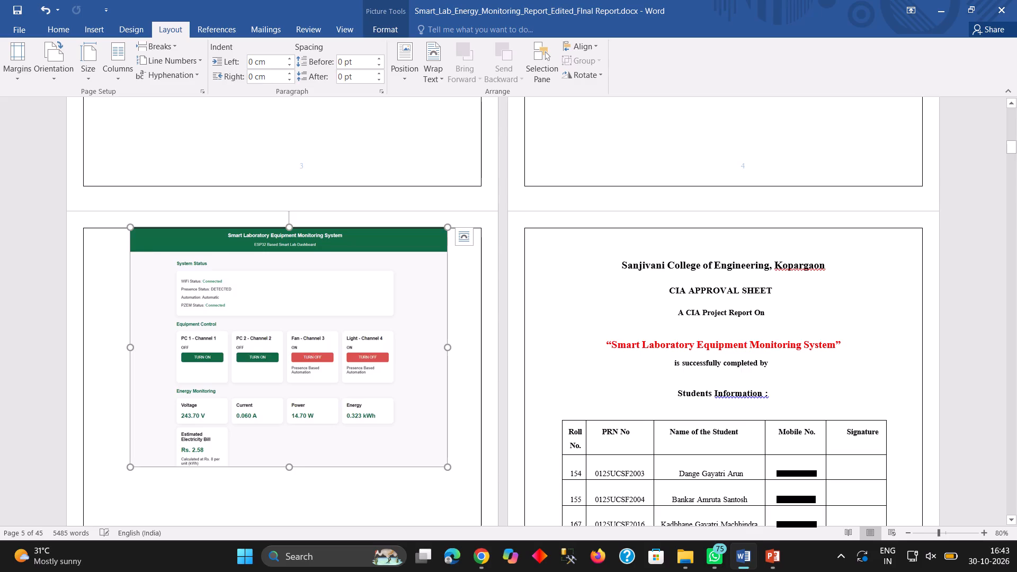
drag(289, 466, 291, 408)
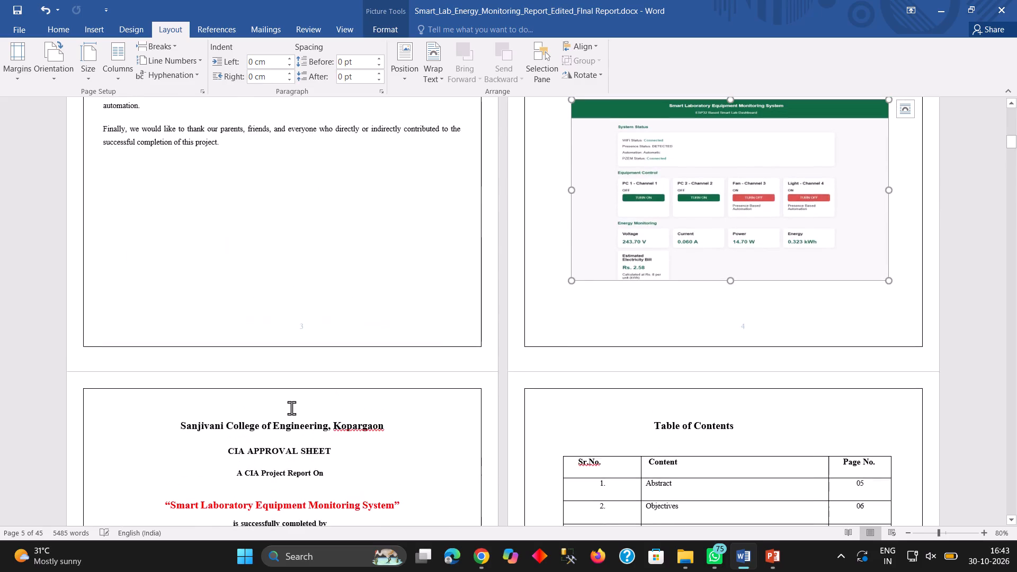
Widen the dashboard screenshot to about the hardware photo's width and extend its height slightly toward the page number on the PROTOTYPE page.
scroll(781, 319, up, 2)
click(710, 342)
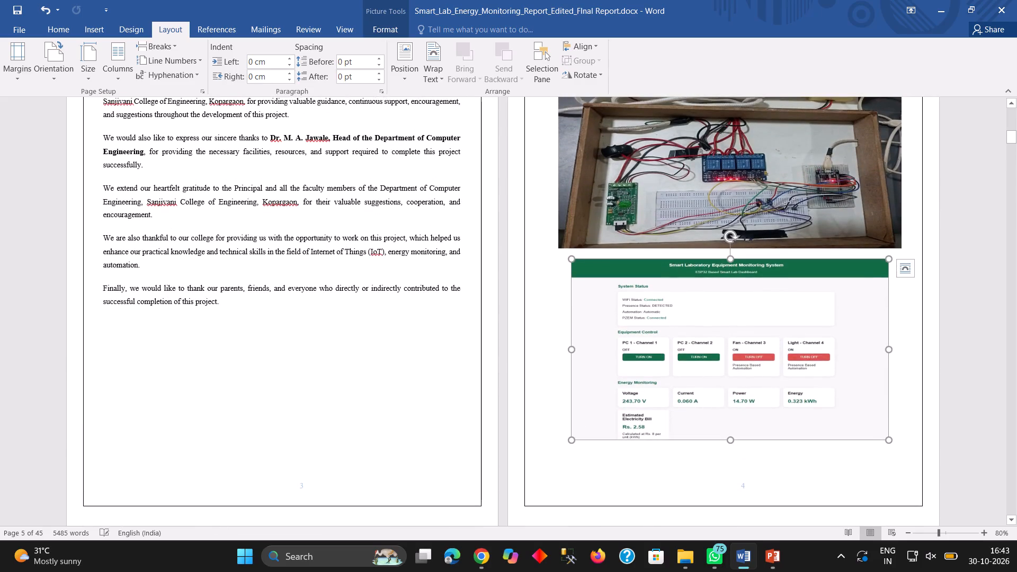
drag(570, 351, 551, 347)
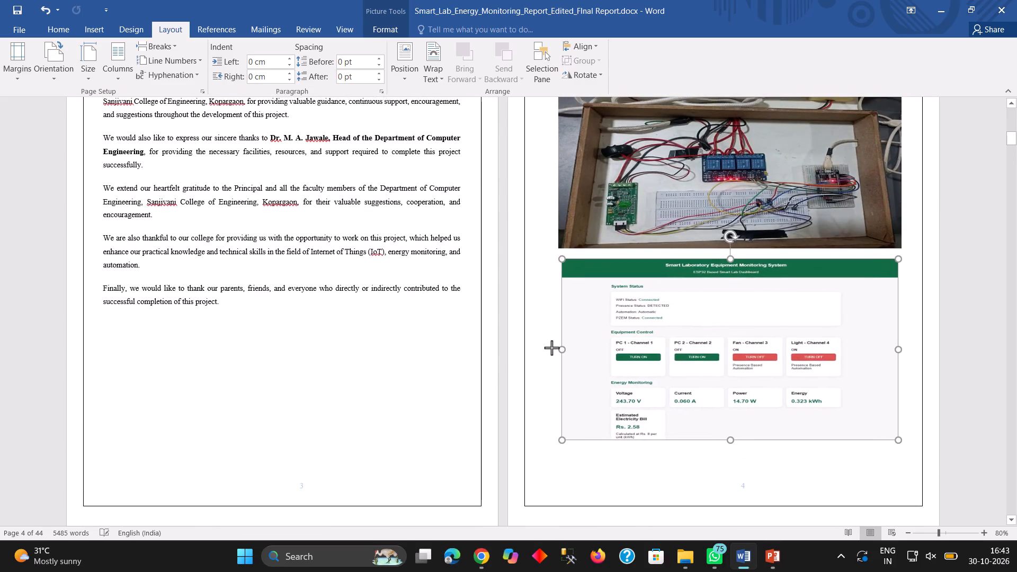
drag(551, 347, 550, 347)
drag(730, 441, 733, 454)
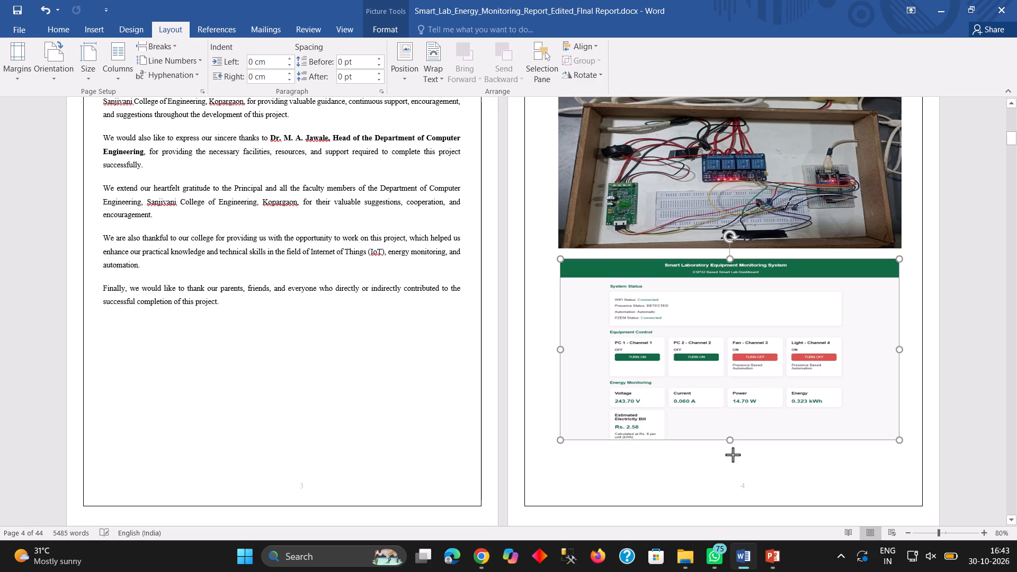
drag(733, 454, 733, 458)
click(673, 192)
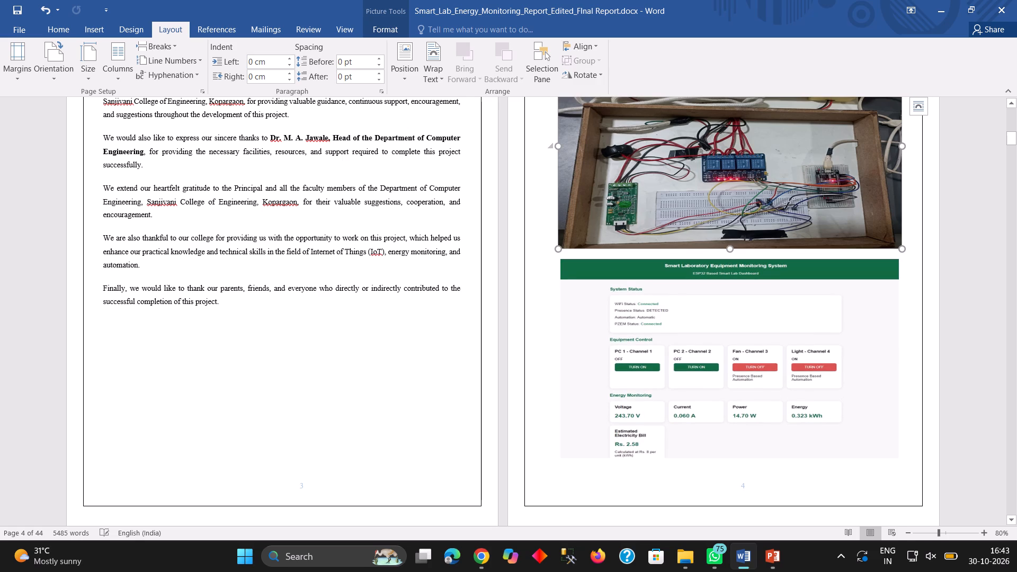
click(565, 391)
drag(560, 360, 553, 360)
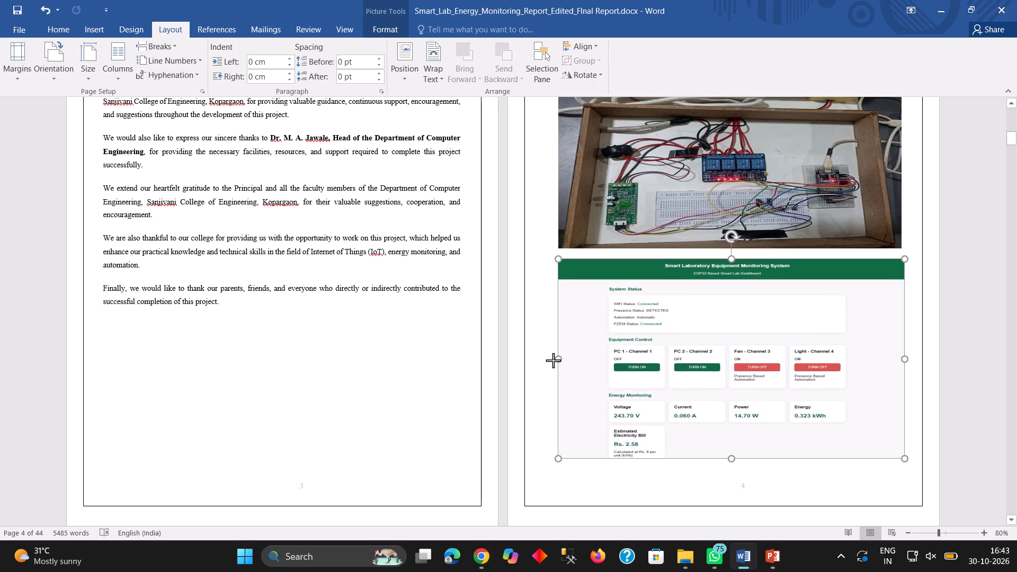
drag(553, 360, 552, 360)
scroll(676, 303, up, 2)
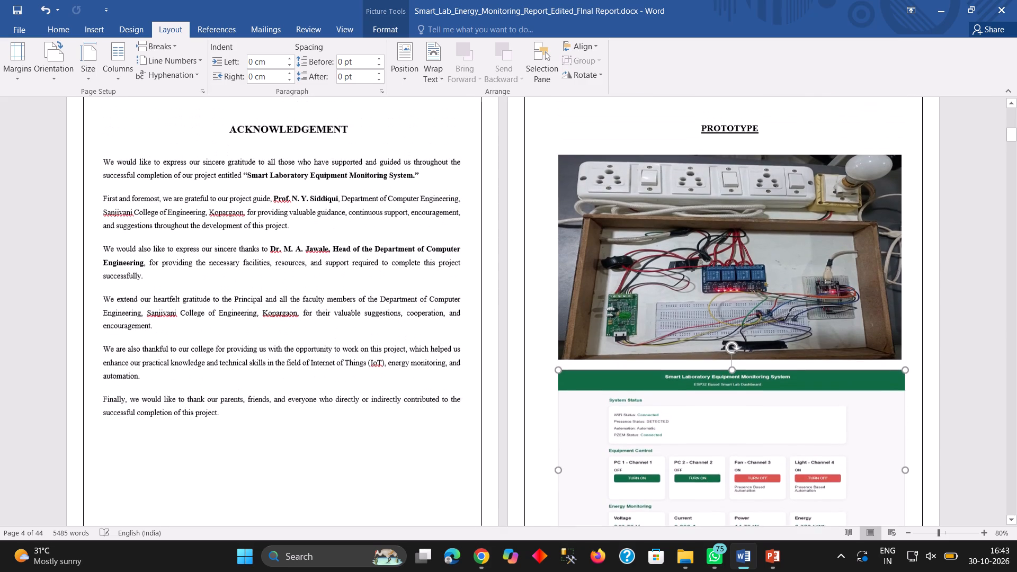
scroll(676, 303, down, 1)
scroll(676, 303, up, 1)
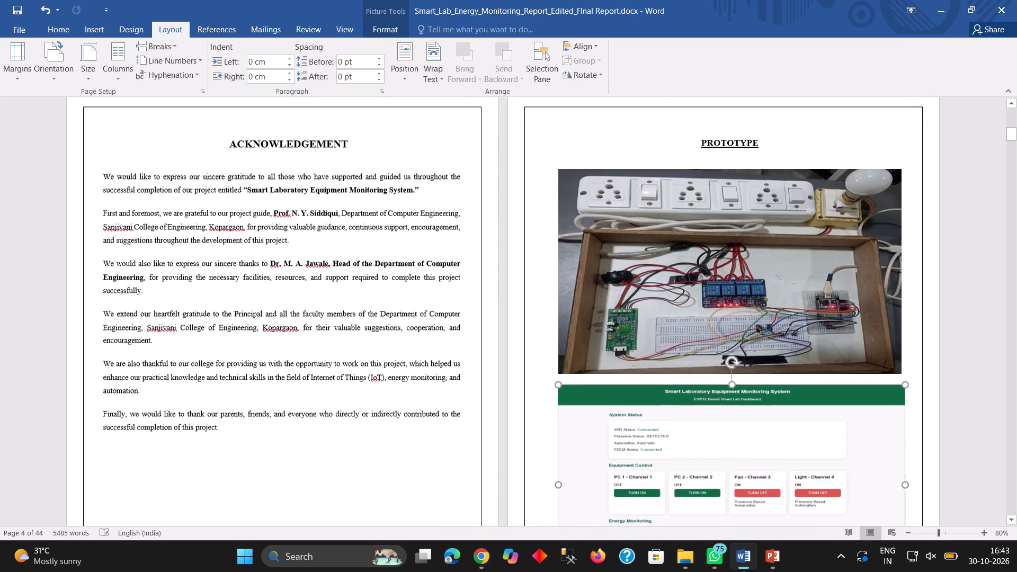
scroll(676, 303, down, 1)
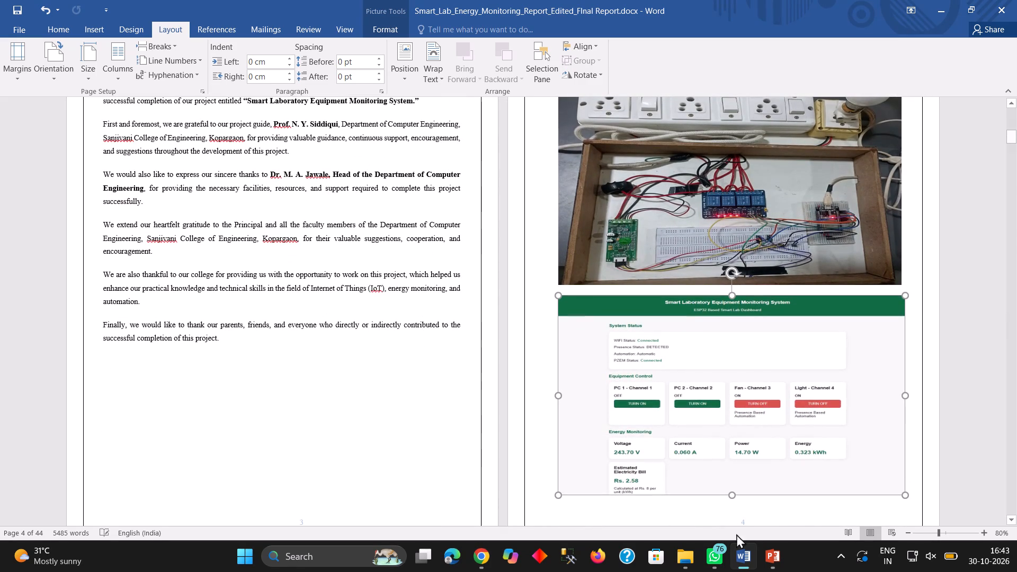
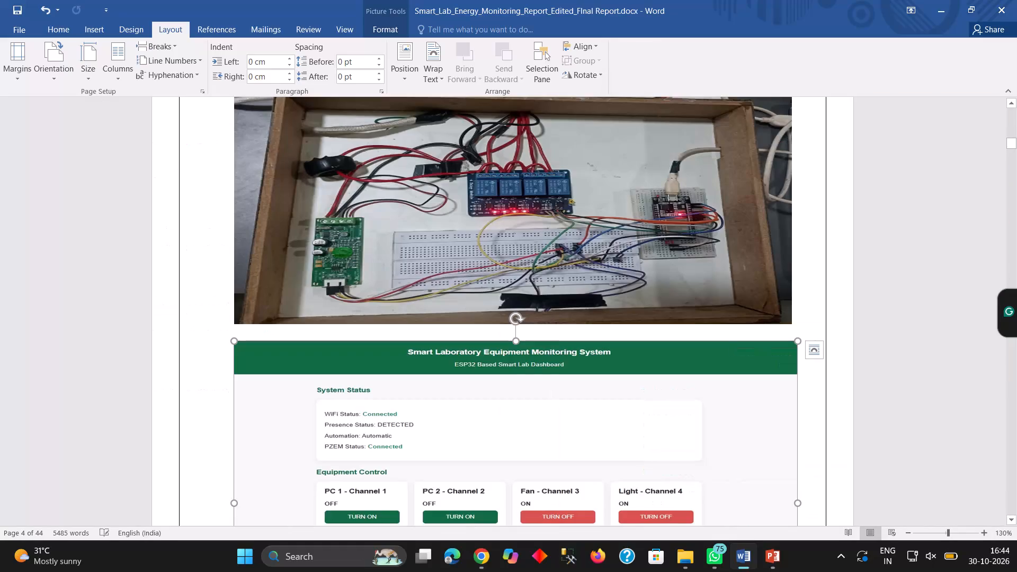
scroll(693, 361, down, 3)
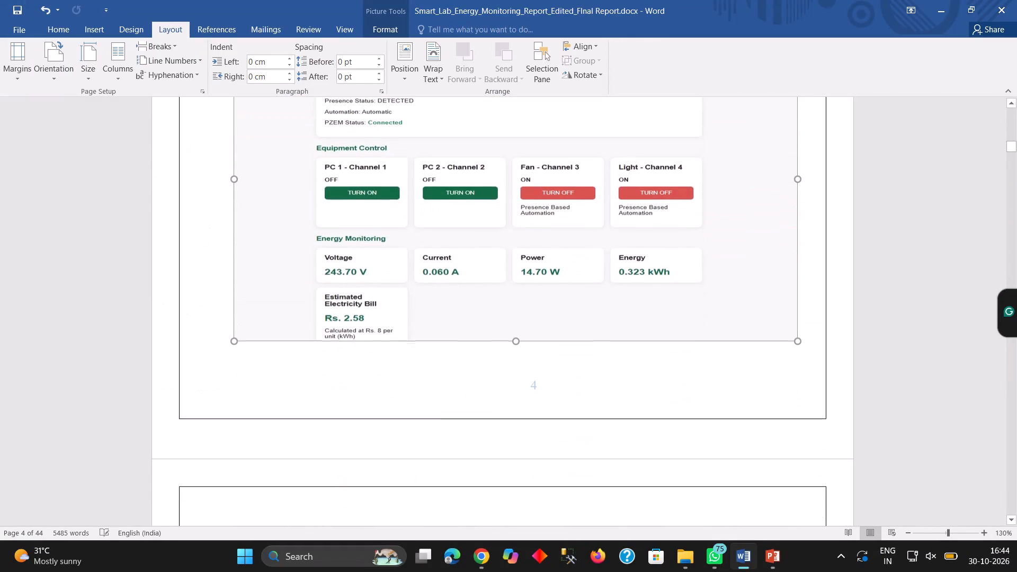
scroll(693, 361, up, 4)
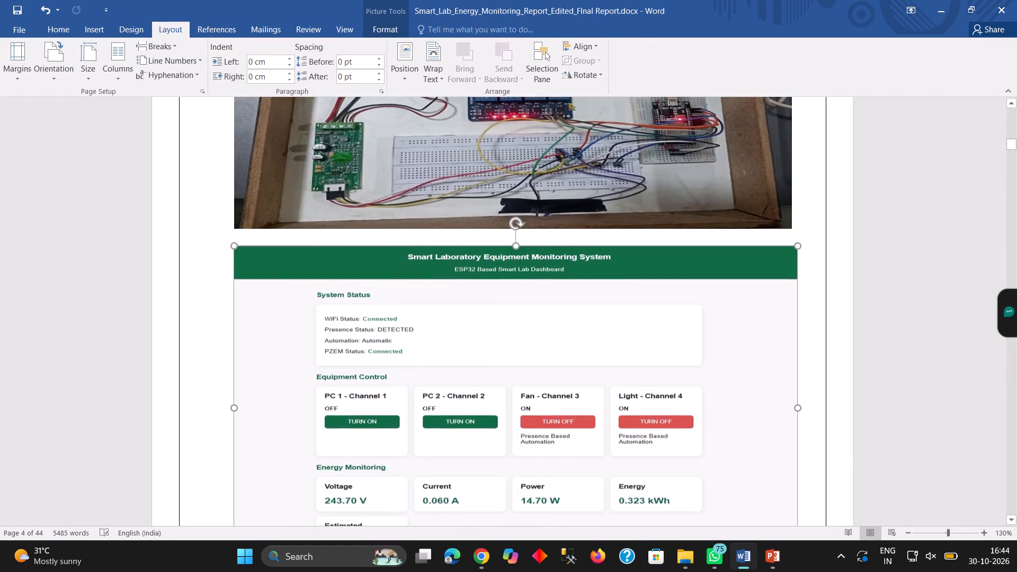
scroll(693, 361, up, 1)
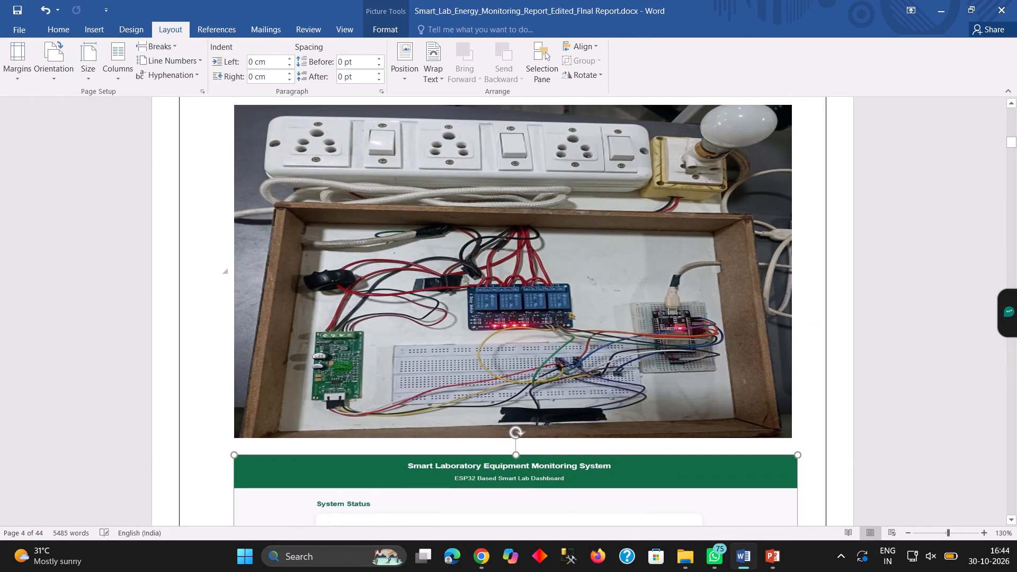
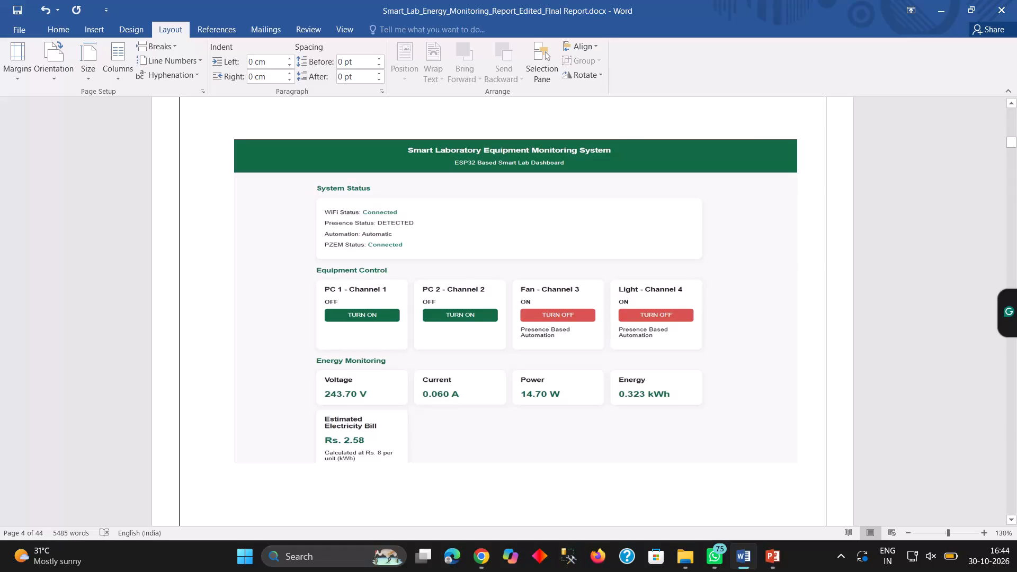
Paste the hardware photo under the PROTOTYPE heading and reduce its height so the dashboard screenshot fits below it on the same page.
key(ctrl+v)
click(561, 454)
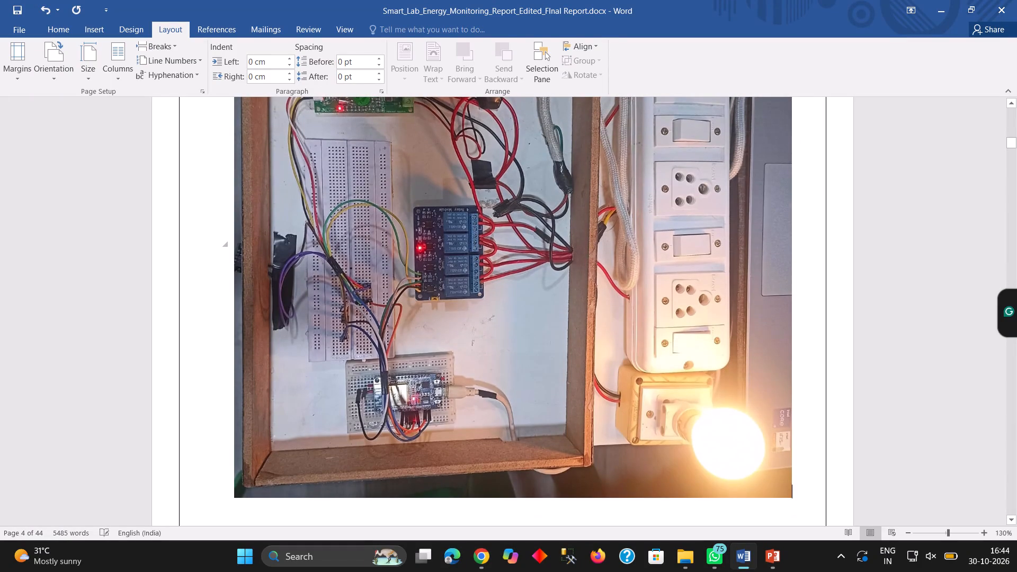
drag(514, 497, 518, 320)
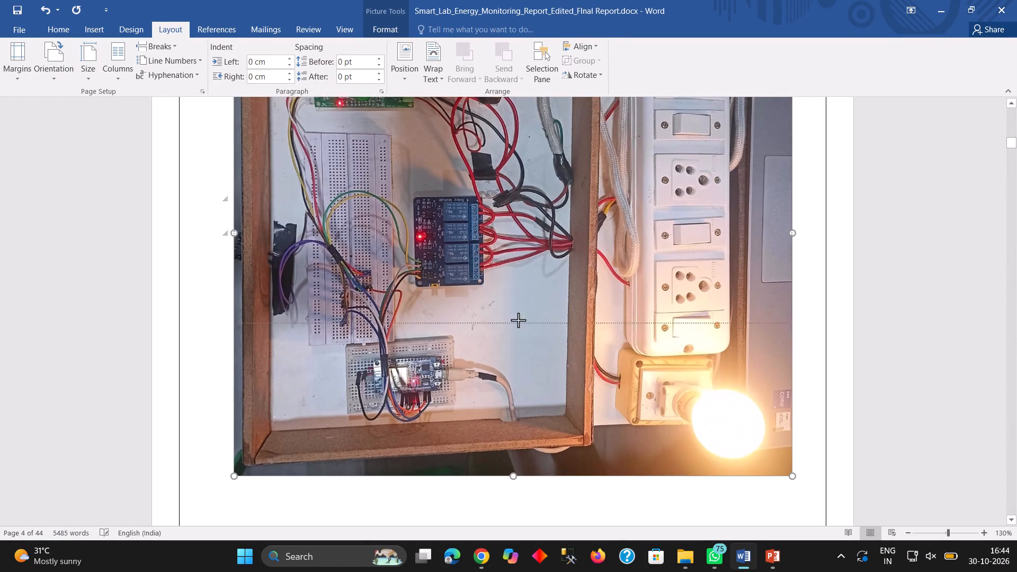
drag(518, 320, 507, 182)
scroll(507, 182, up, 1)
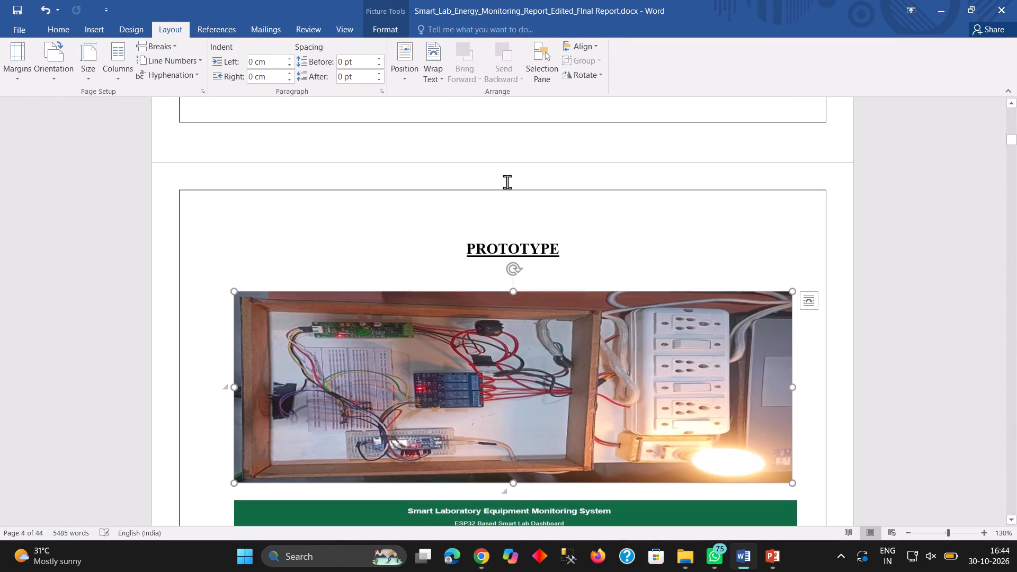
scroll(507, 182, up, 1)
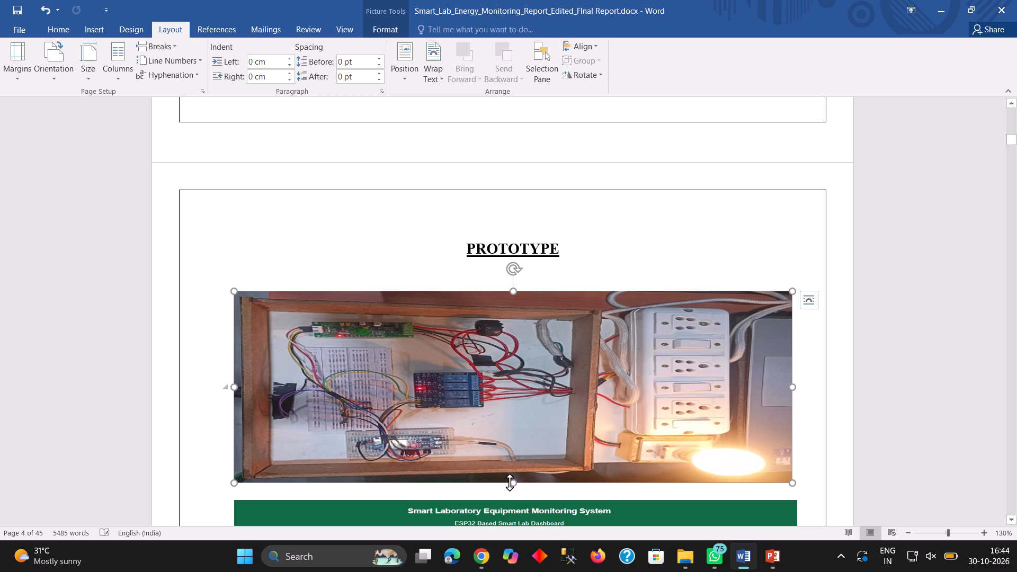
drag(510, 482, 499, 543)
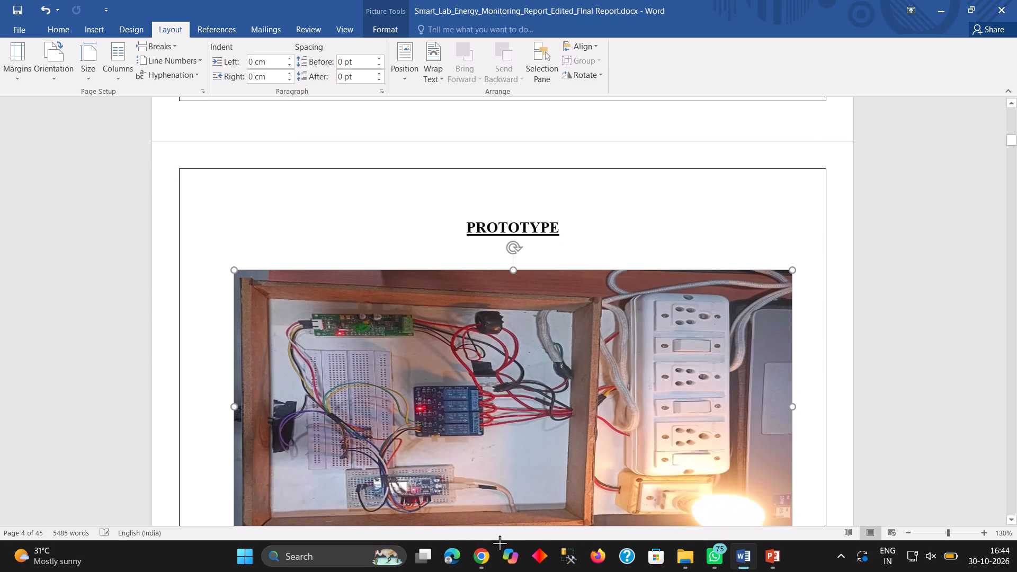
drag(499, 543, 494, 553)
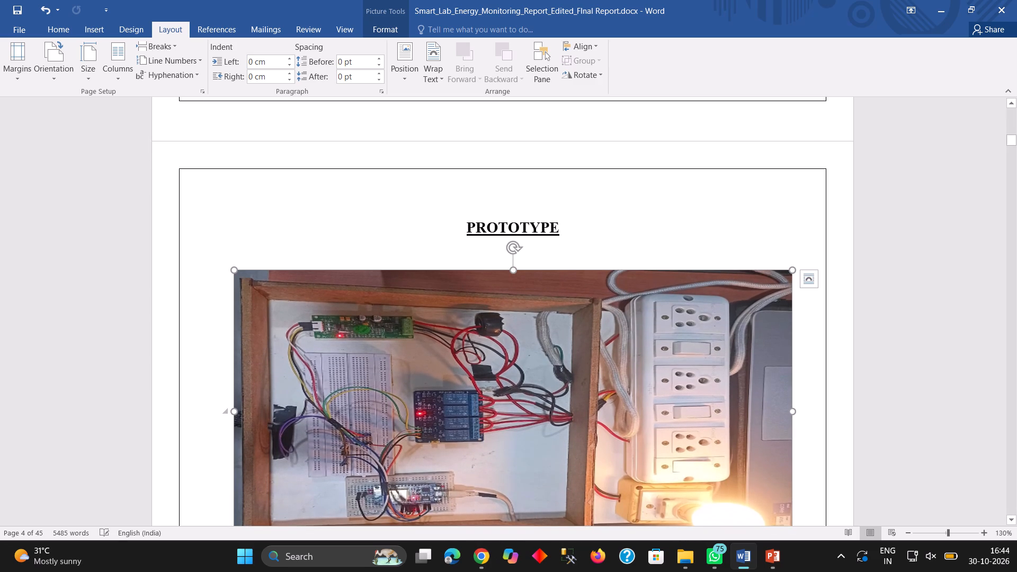
scroll(536, 443, down, 1)
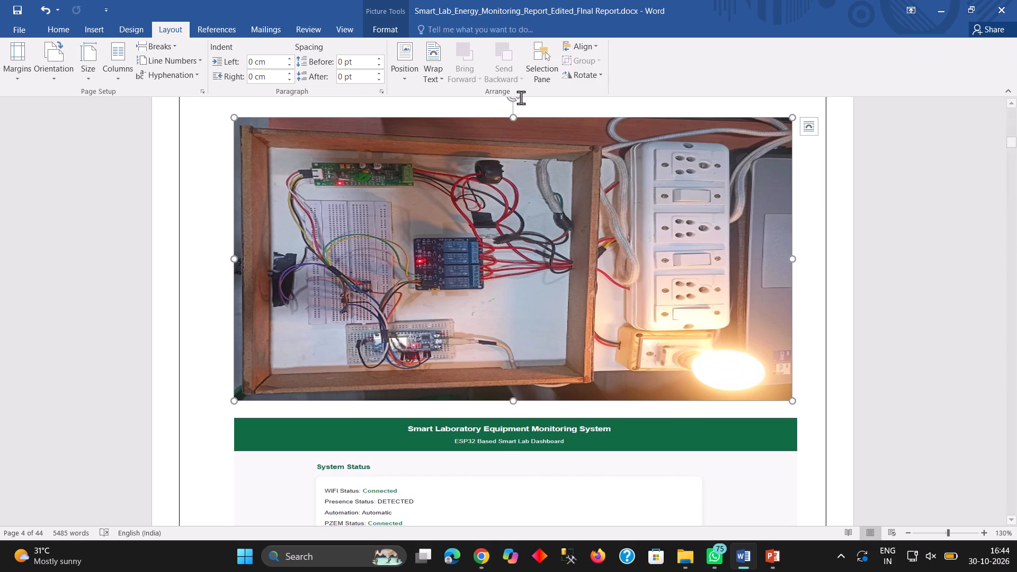
scroll(521, 201, up, 1)
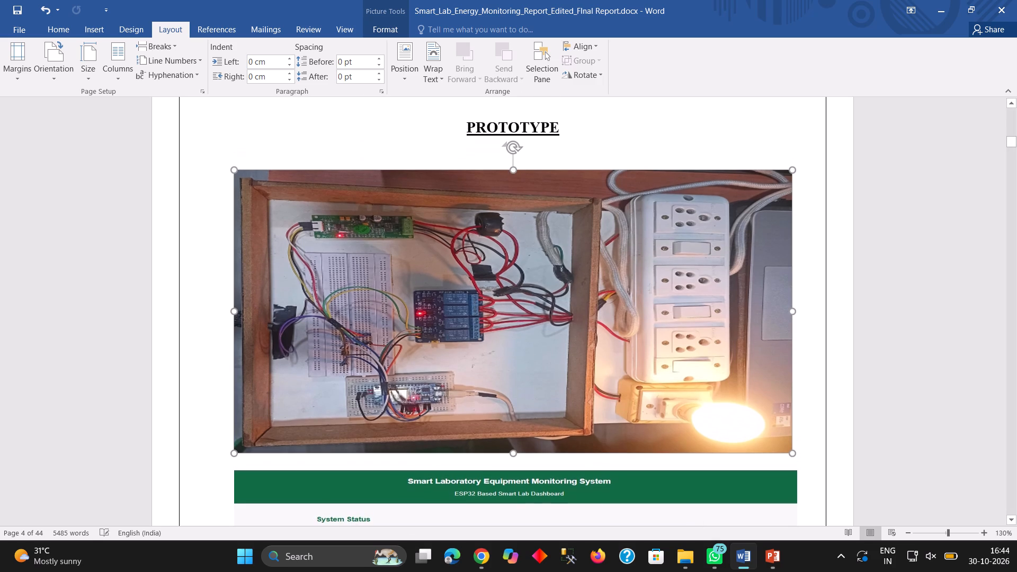
Rotate the hardware photo a quarter turn counter-clockwise, socket strip uppermost, and stretch it to about the dashboard screenshot's width.
drag(512, 148, 462, 129)
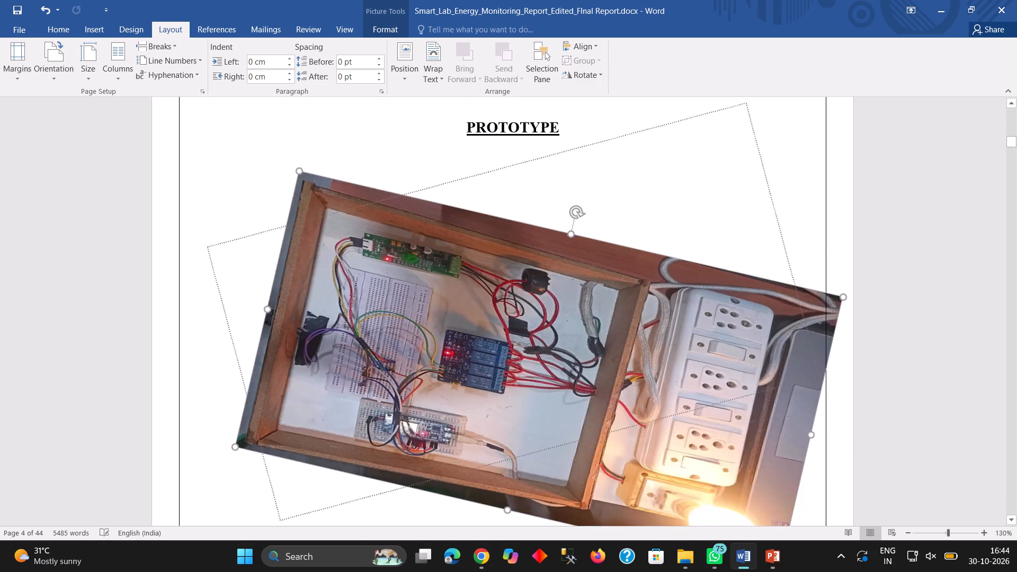
drag(462, 129, 472, 258)
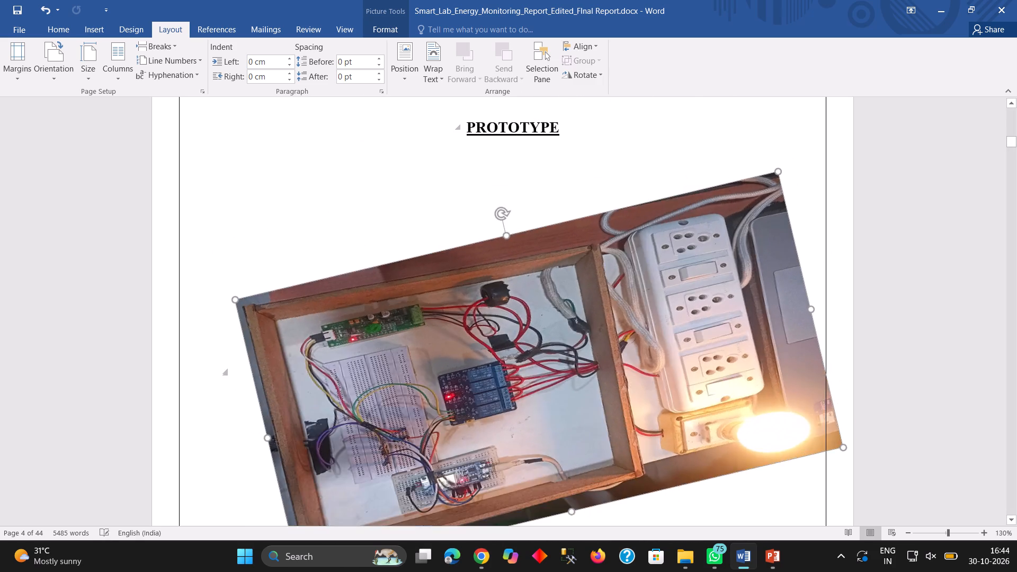
drag(472, 258, 271, 226)
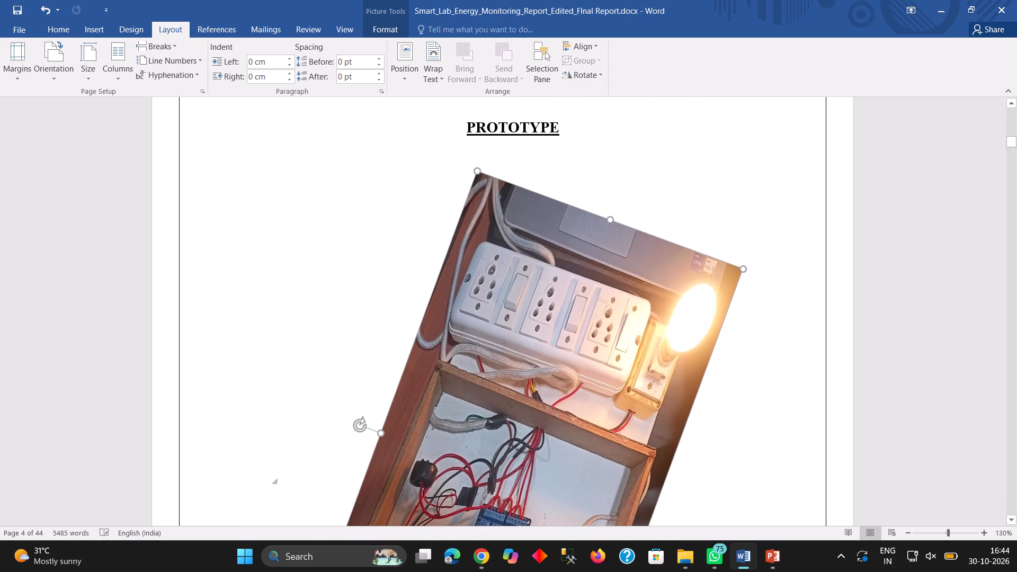
drag(271, 226, 225, 305)
scroll(607, 396, down, 1)
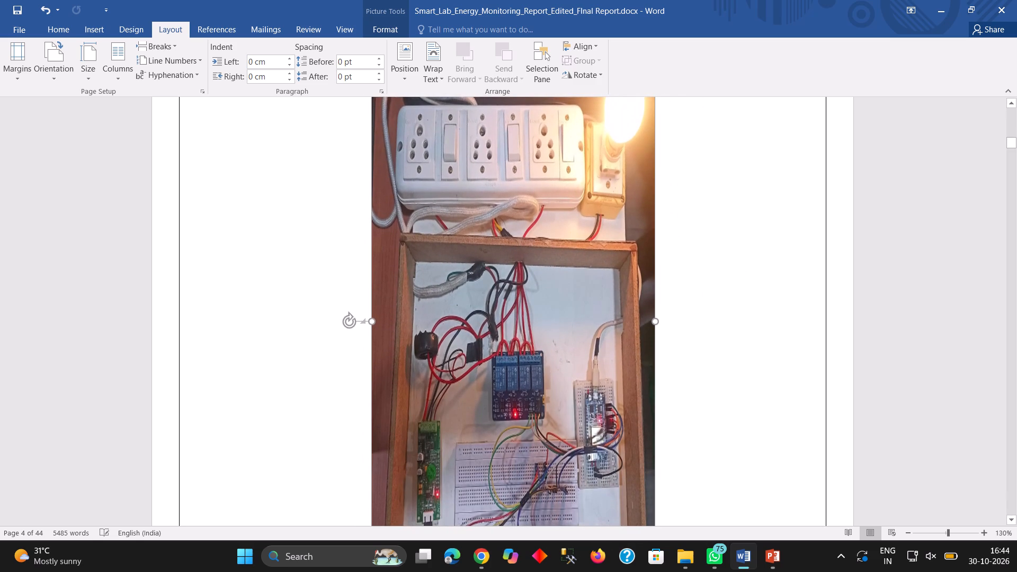
drag(654, 321, 800, 330)
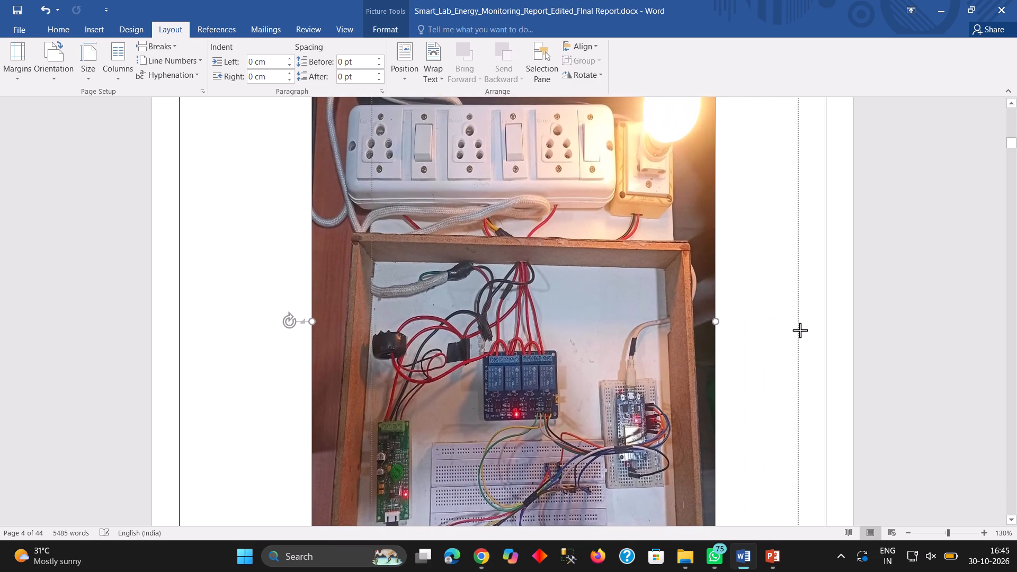
Reduce the hardware photo's height so the dashboard screenshot moves up beneath it on the PROTOTYPE page.
drag(800, 330, 801, 330)
scroll(801, 330, down, 1)
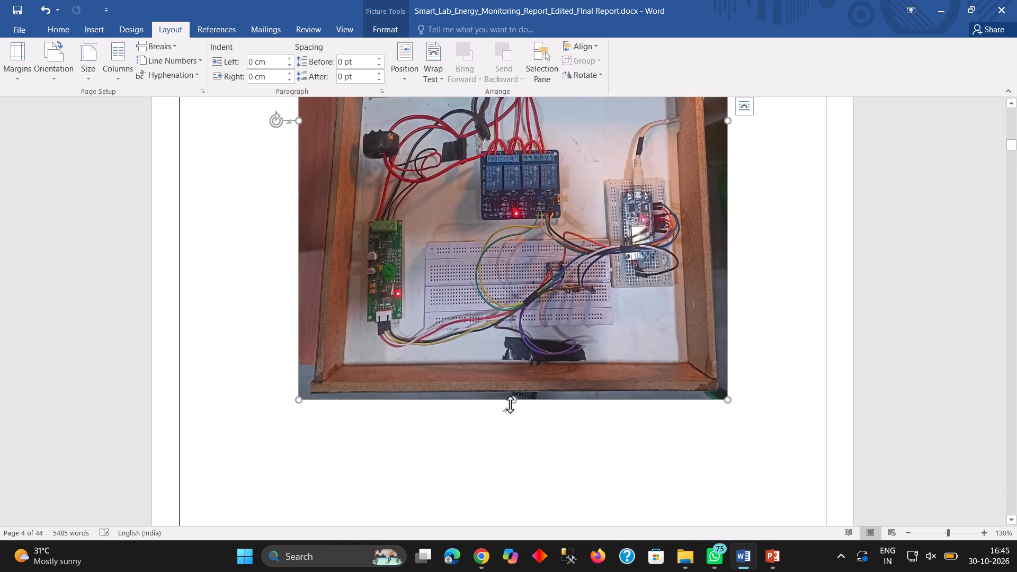
drag(514, 398, 544, 156)
scroll(544, 156, up, 1)
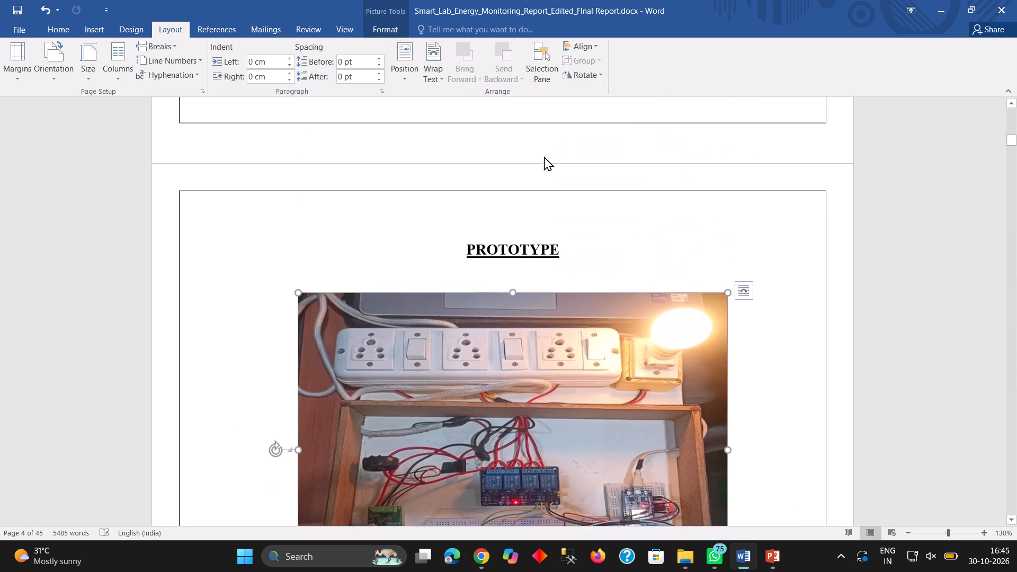
scroll(544, 156, up, 1)
scroll(544, 156, down, 1)
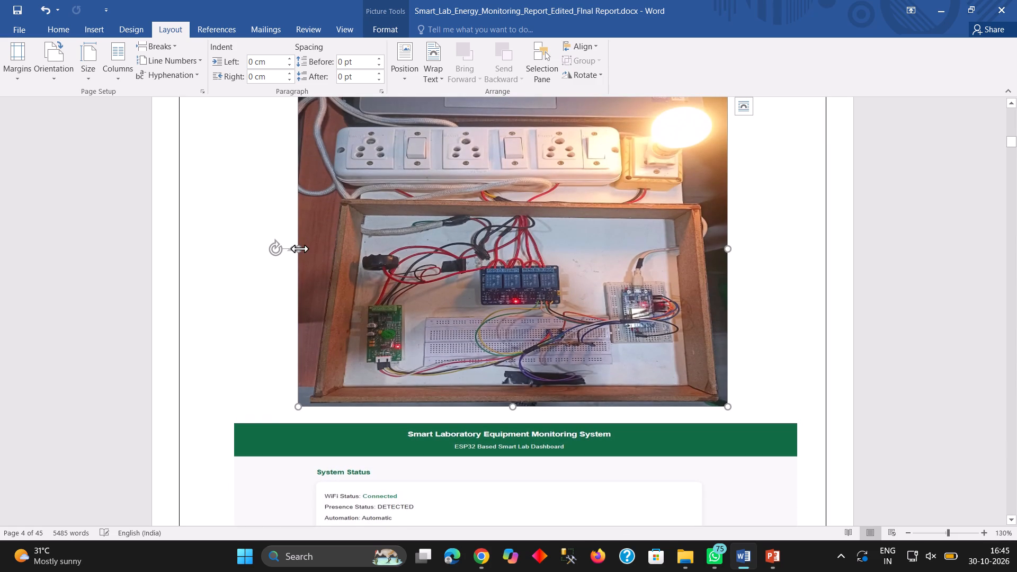
Widen the hardware photo to about the dashboard screenshot's width and extend its height slightly, keeping both pictures on the PROTOTYPE page.
drag(299, 248, 214, 241)
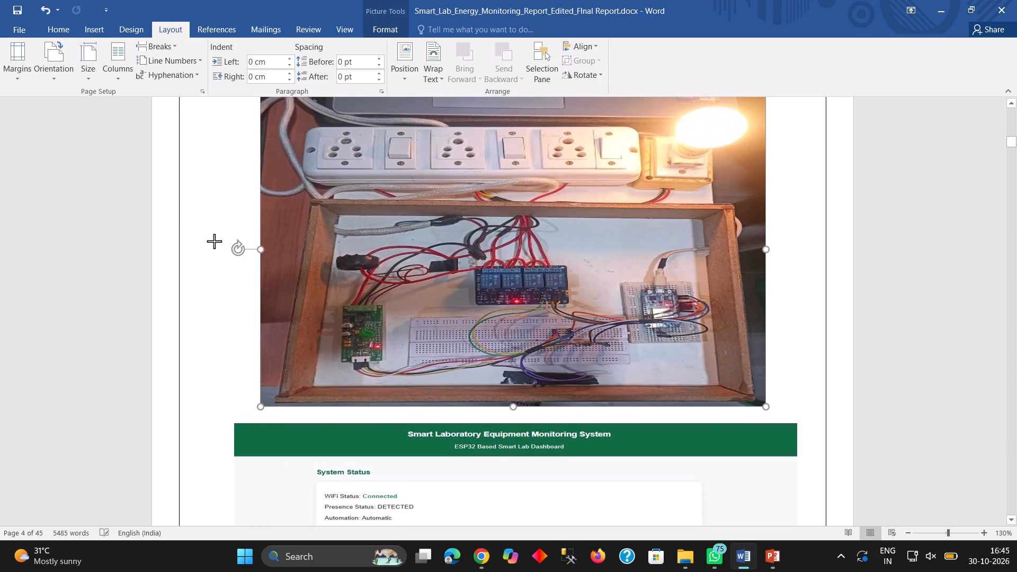
drag(214, 241, 171, 235)
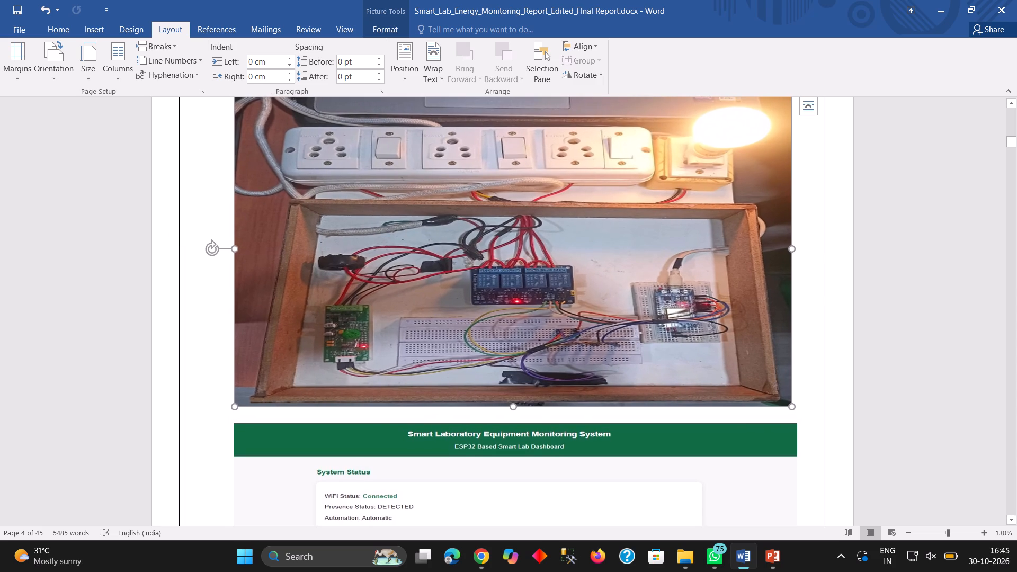
scroll(348, 293, up, 1)
scroll(348, 293, down, 1)
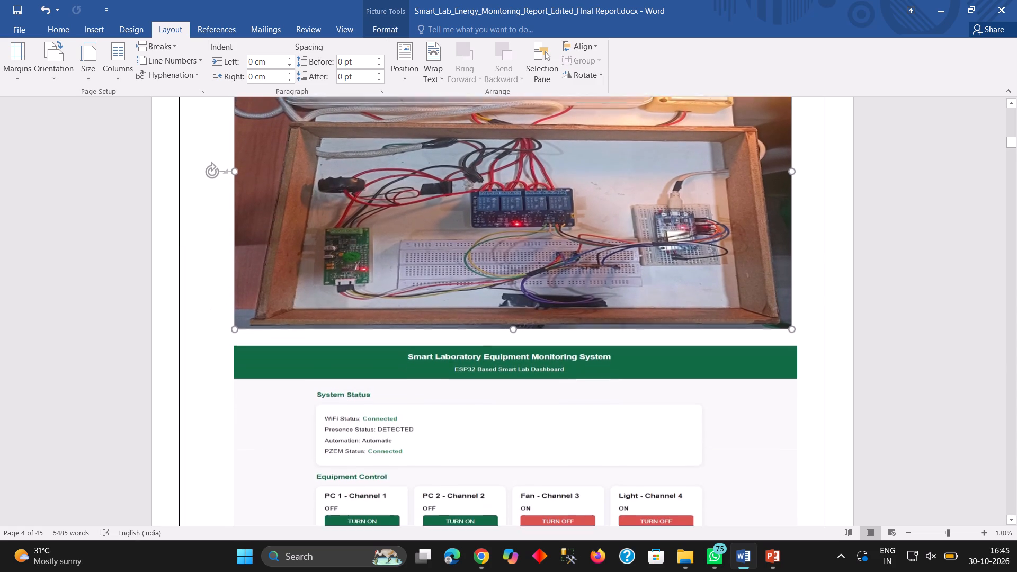
scroll(348, 293, down, 1)
drag(515, 328, 514, 365)
scroll(514, 365, down, 1)
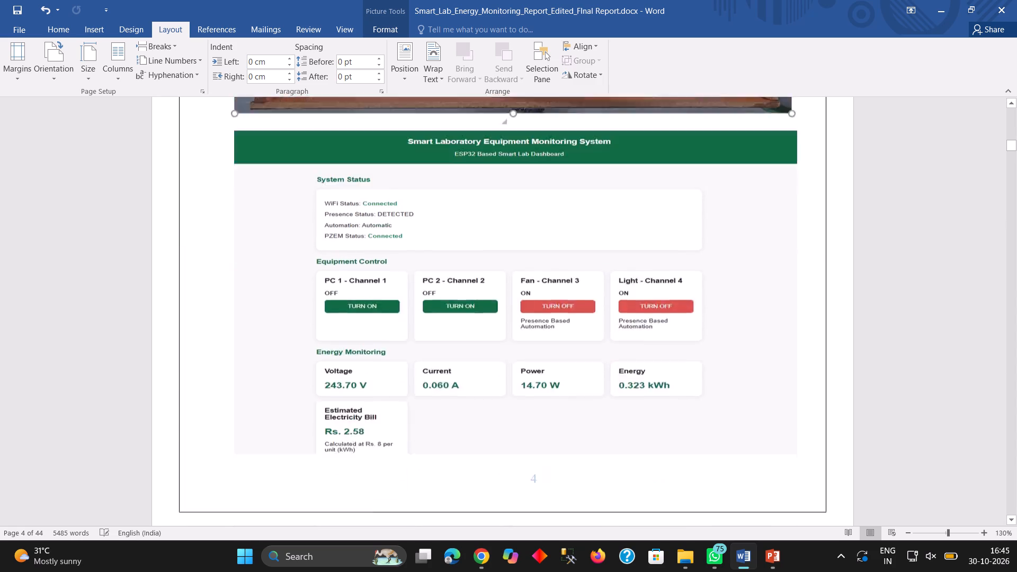
Look through the report's front pages around the PROTOTYPE page and check its picture layout at 80% zoom with two pages side by side.
scroll(514, 365, down, 1)
scroll(650, 403, down, 2)
scroll(650, 403, up, 1)
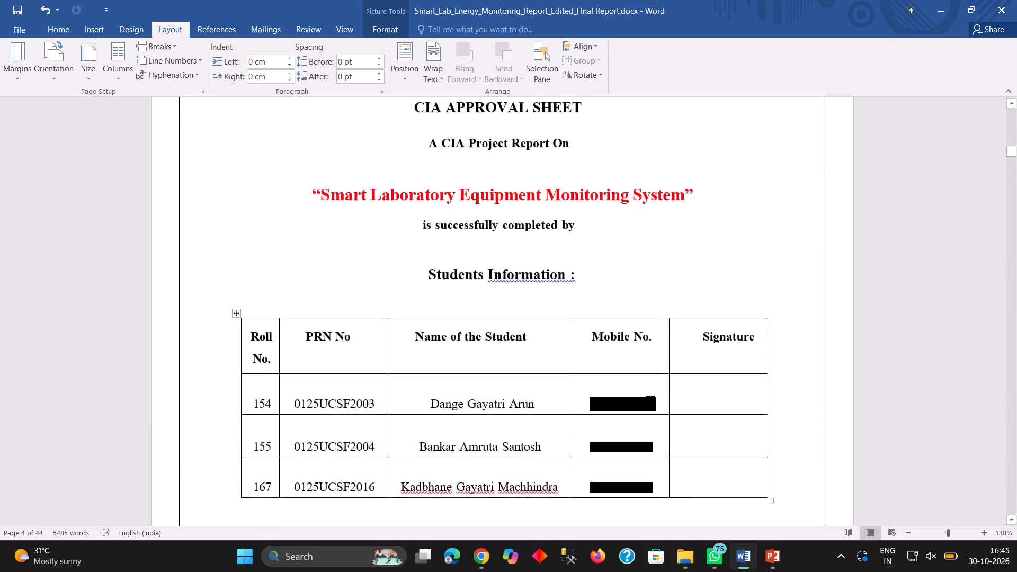
scroll(650, 403, up, 8)
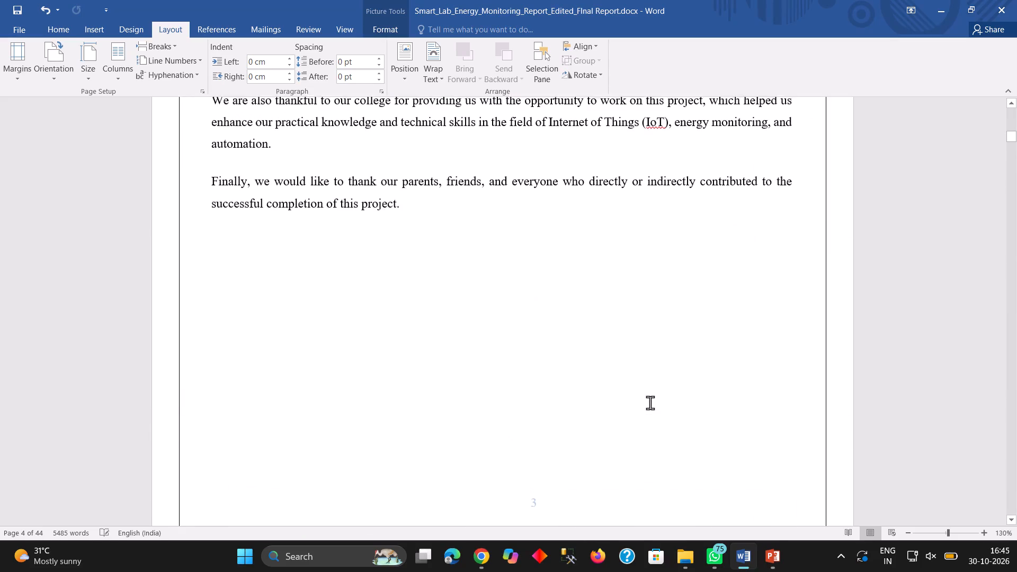
scroll(650, 403, up, 5)
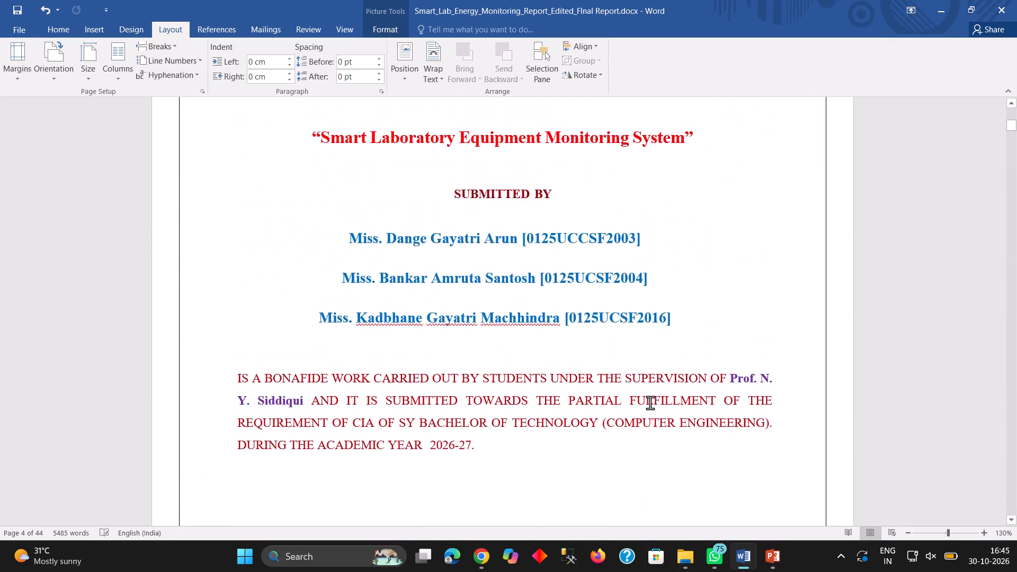
scroll(650, 403, up, 5)
ctrl+scroll(650, 403, down, 5)
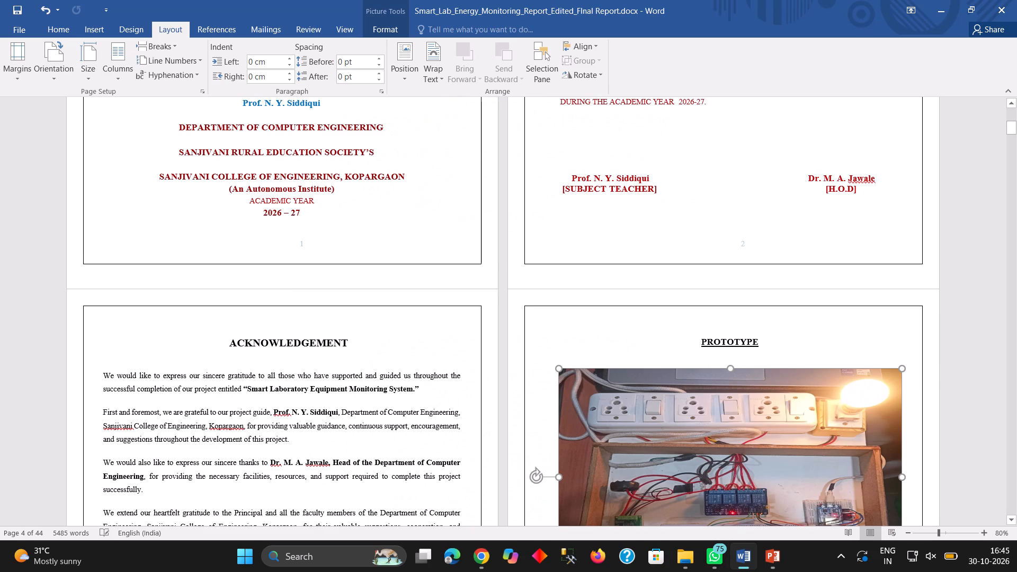
scroll(650, 403, down, 5)
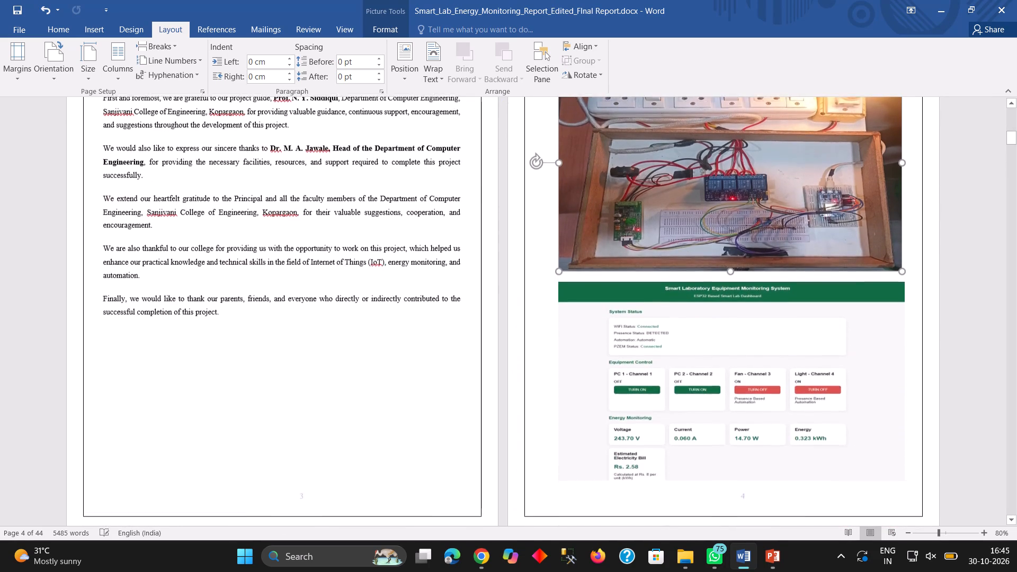
scroll(650, 403, down, 1)
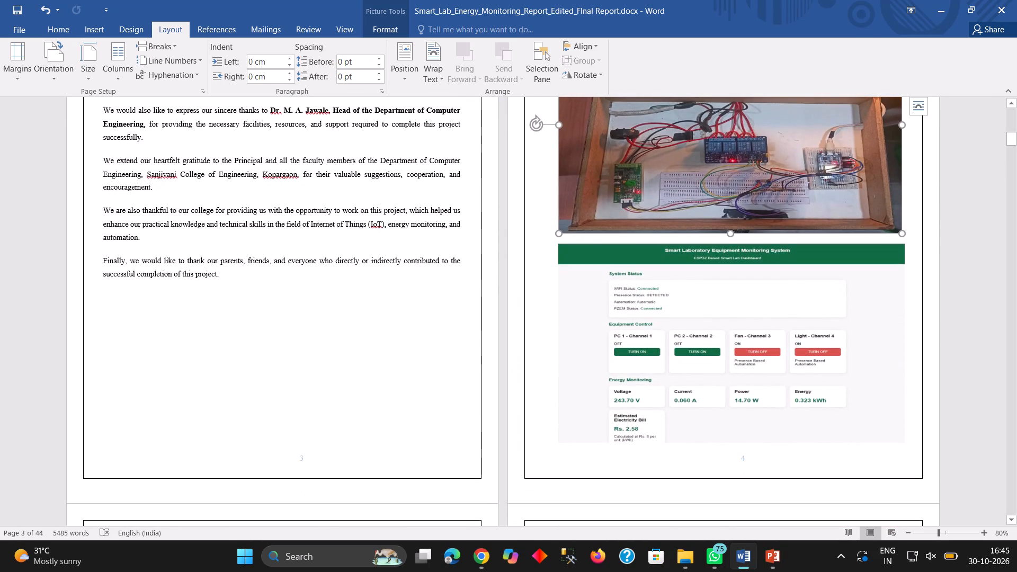
Check the report's front pages and save the document.
scroll(650, 403, down, 3)
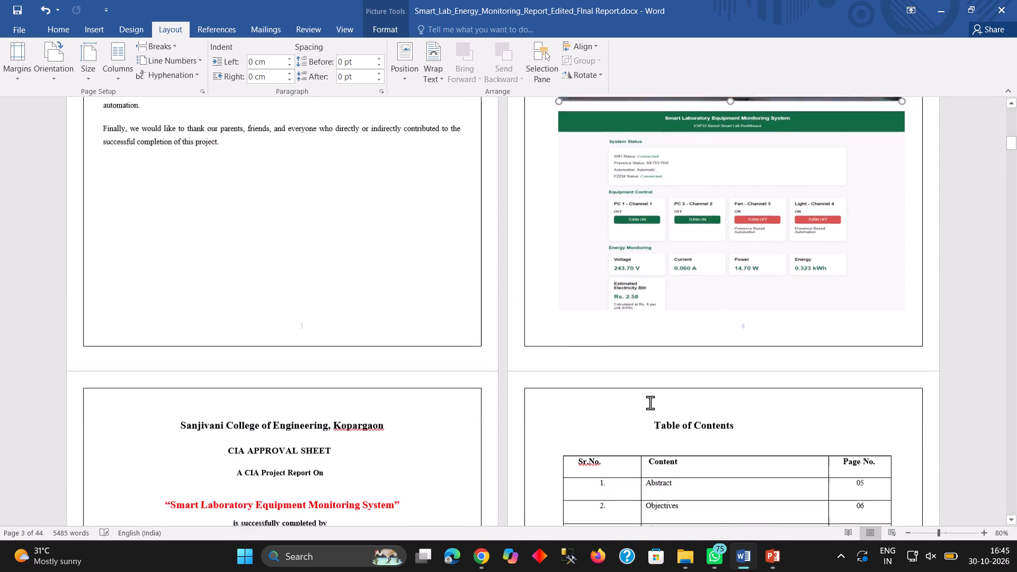
scroll(650, 403, up, 6)
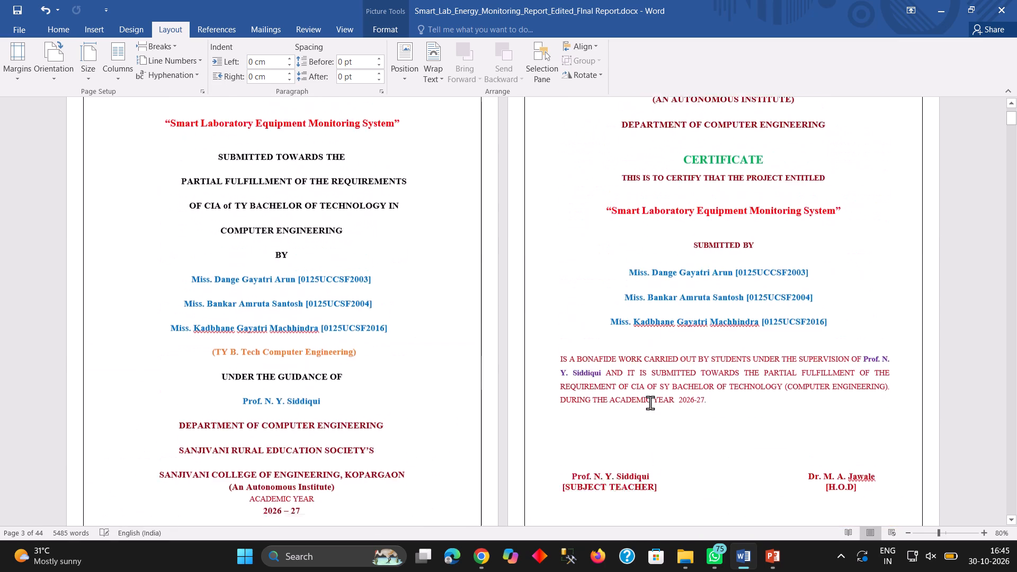
scroll(650, 403, up, 3)
key(ctrl+s)
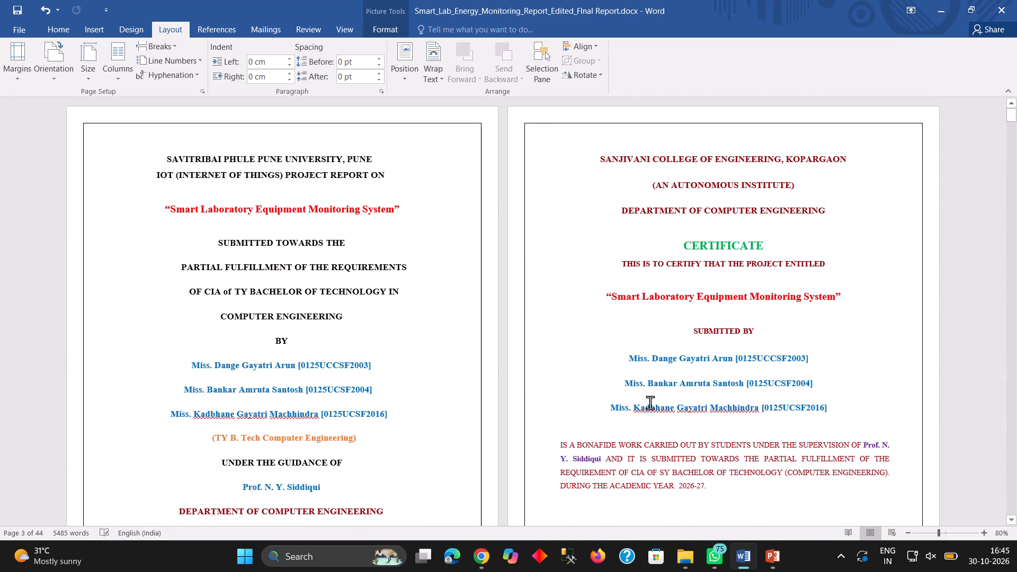
Print only pages 1-4 of the report with Microsoft Print to PDF, checking those pages in the preview.
key(ctrl+p)
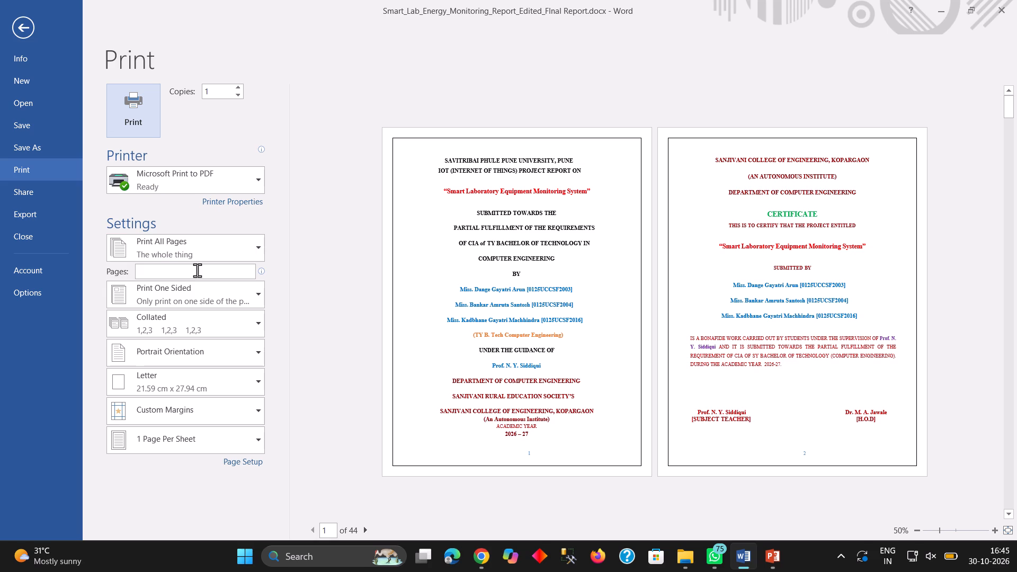
click(228, 237)
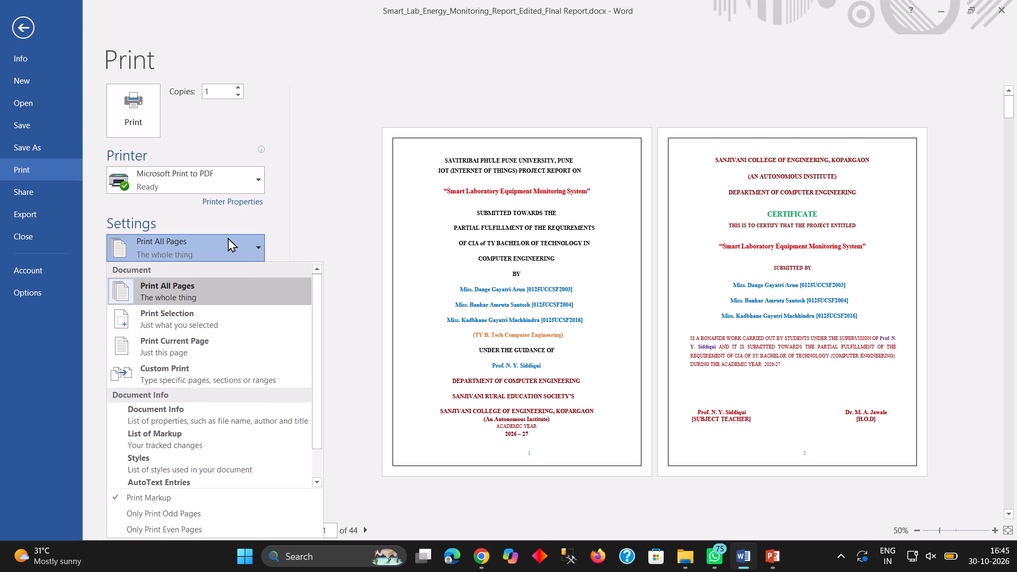
click(204, 254)
click(189, 269)
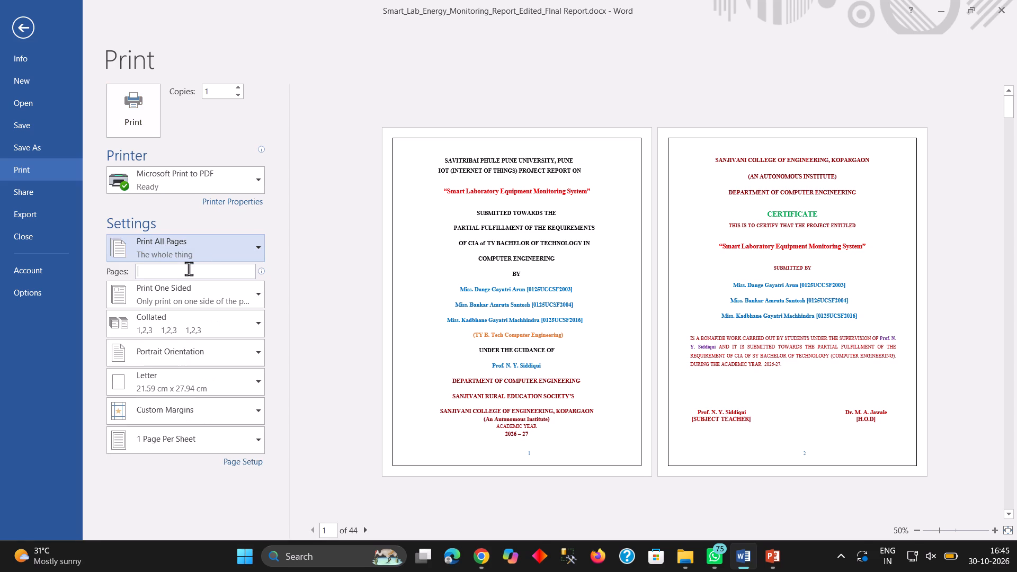
text(1-)
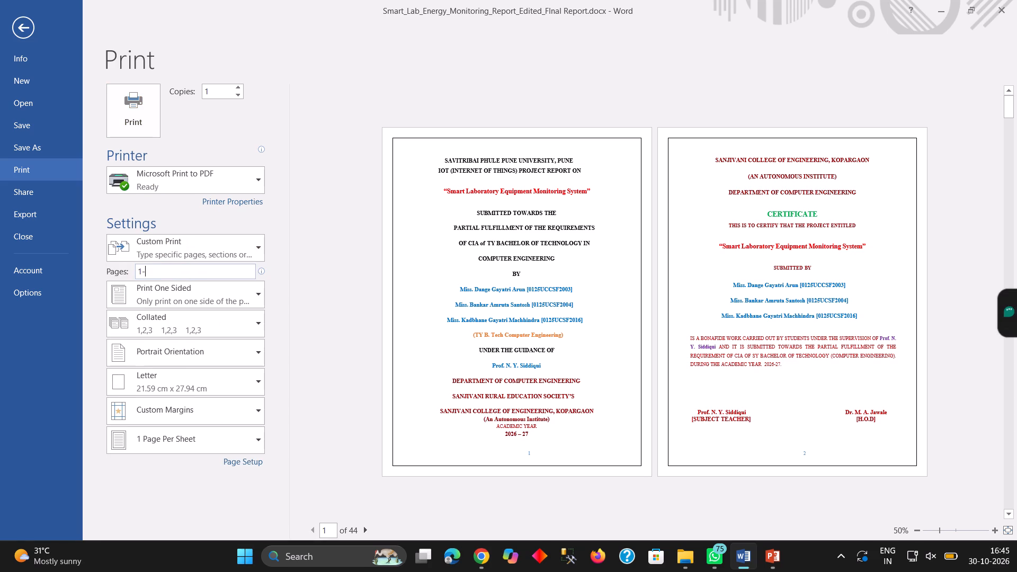
key(4)
scroll(585, 330, down, 1)
scroll(585, 330, up, 1)
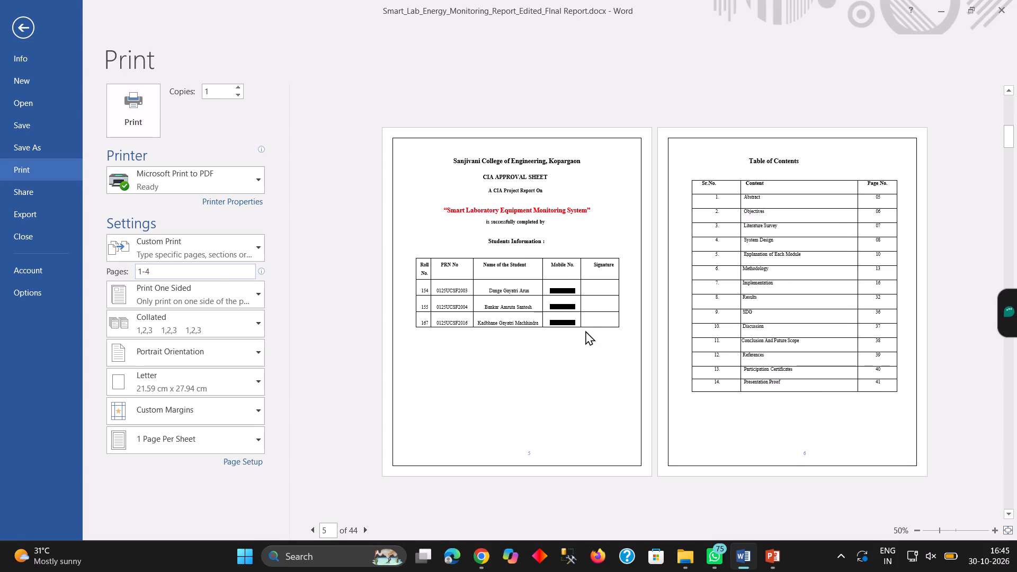
scroll(585, 330, up, 1)
scroll(585, 330, down, 1)
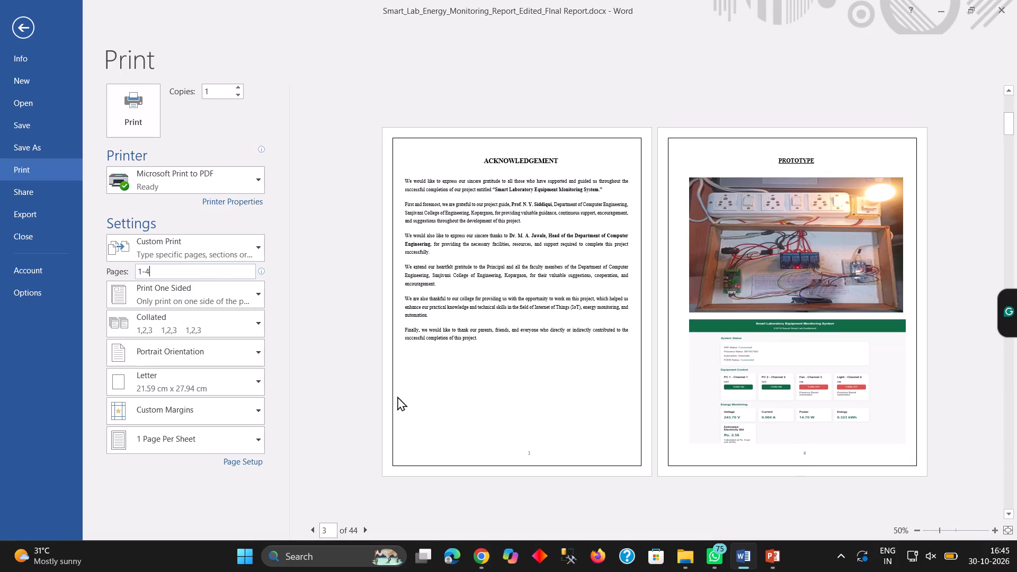
click(130, 131)
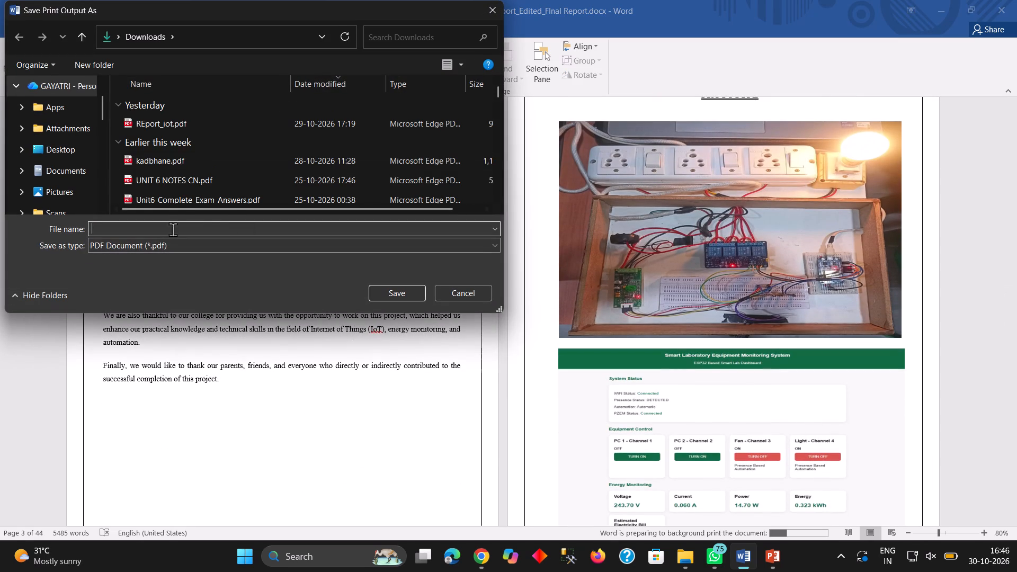
Save the PDF output in the Downloads folder under the name IOT_FRONT.
click(171, 226)
text(IOR)
key(BackSpace)
key(shift+t)
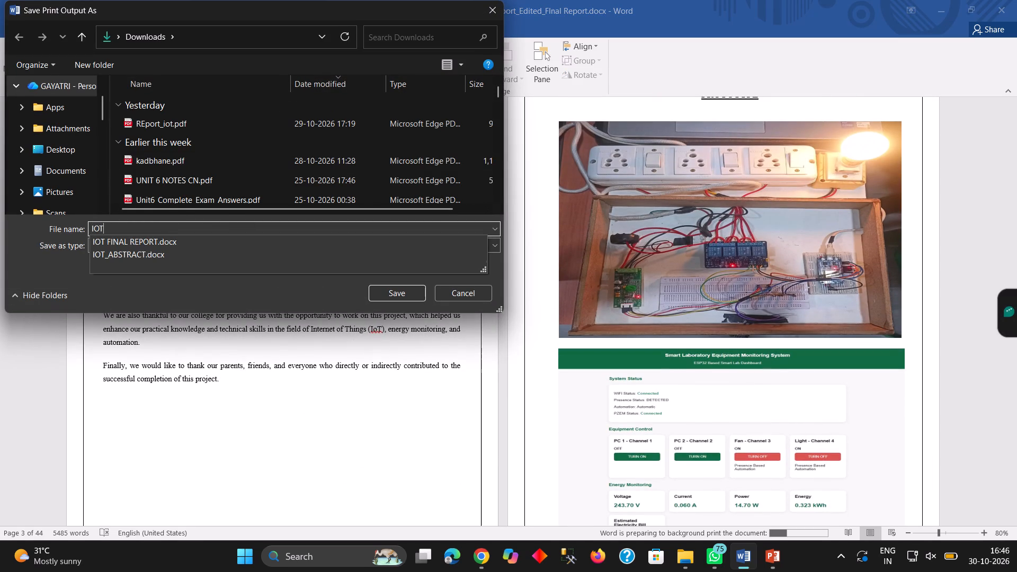
key(shift+underscore)
text(FR)
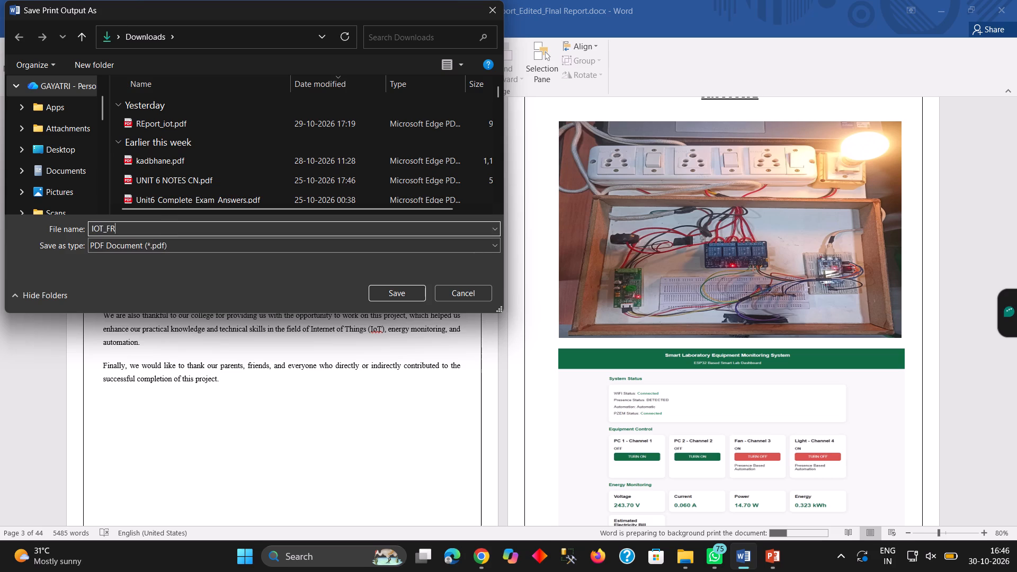
text(ONT)
key(space)
scroll(171, 226, right, 2)
key(Return)
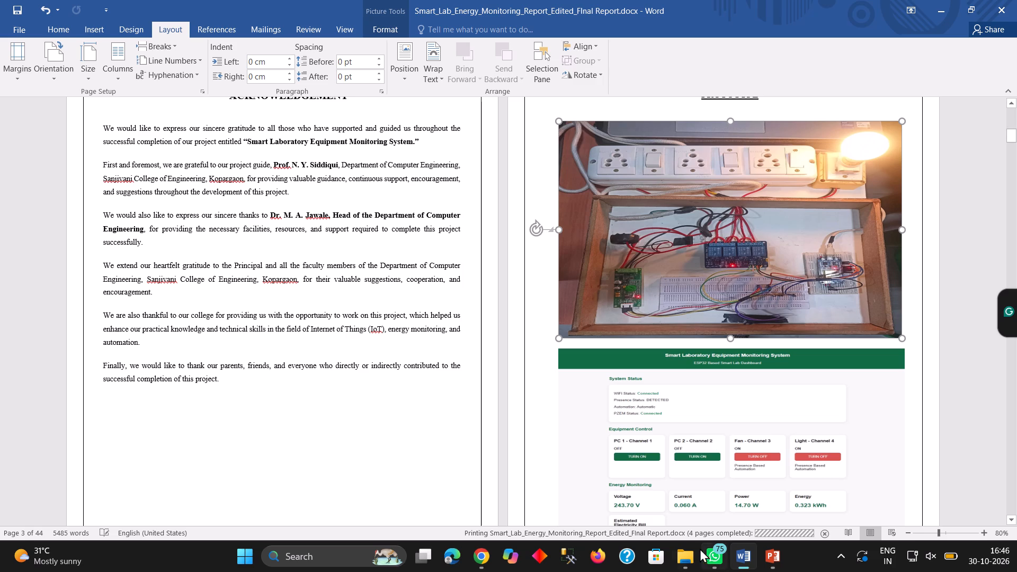
Switch to File Explorer and copy the recent file IOT_FRONT.pdf.
click(683, 553)
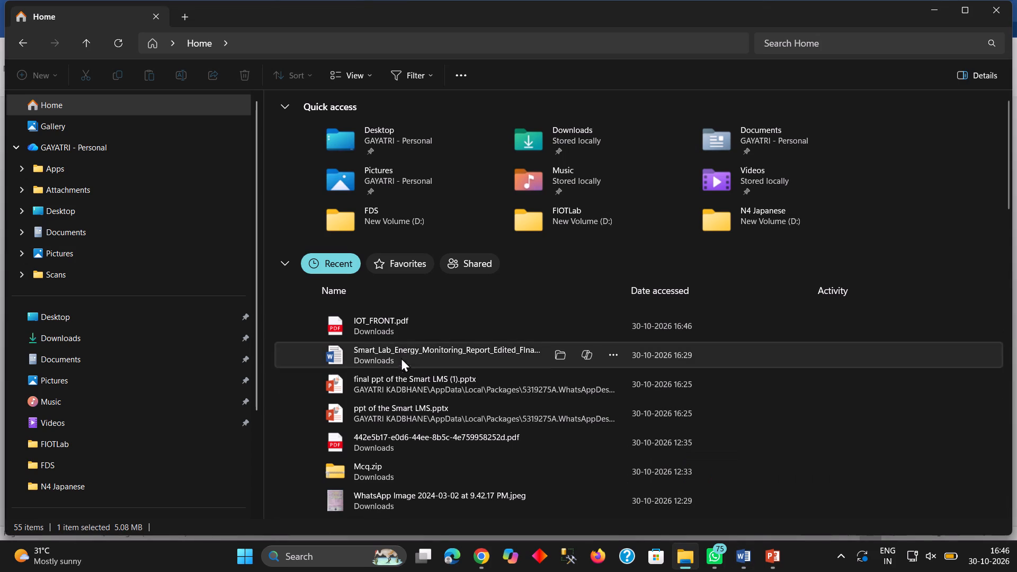
click(395, 337)
key(ctrl+c)
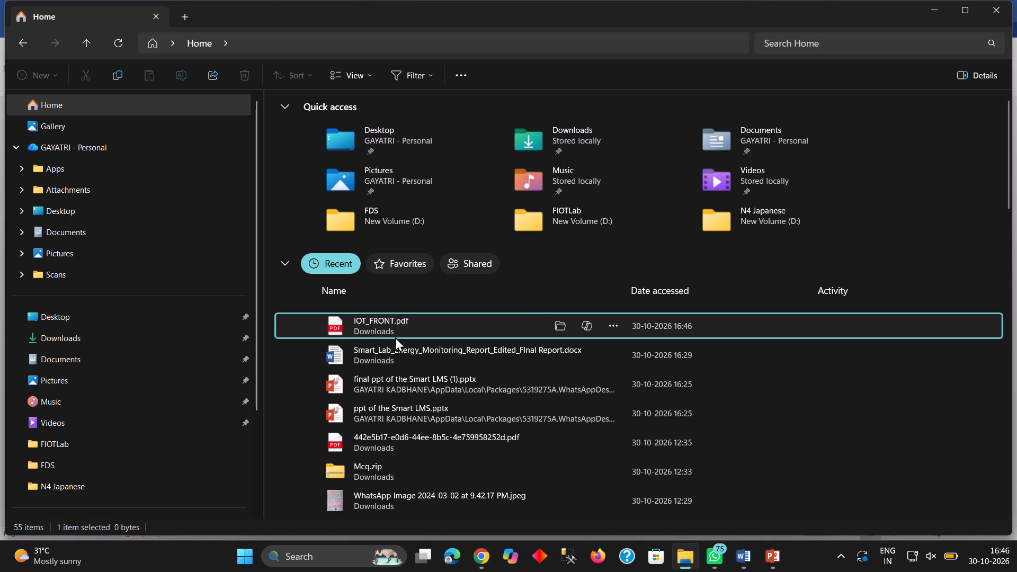
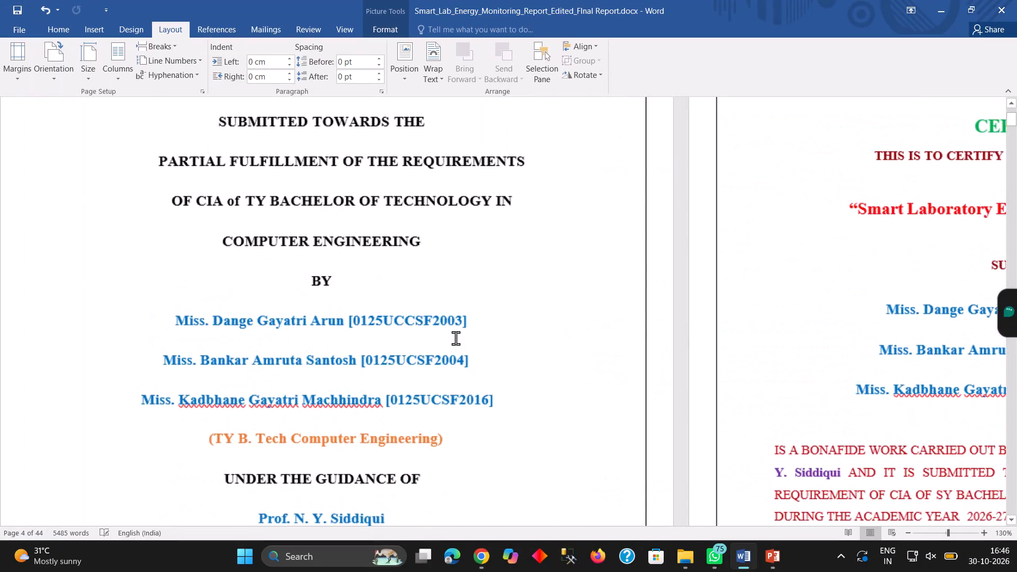
Review the layout of the report's title page, certificate, acknowledgement and PROTOTYPE page with its hardware photo and dashboard screenshot.
scroll(456, 338, down, 2)
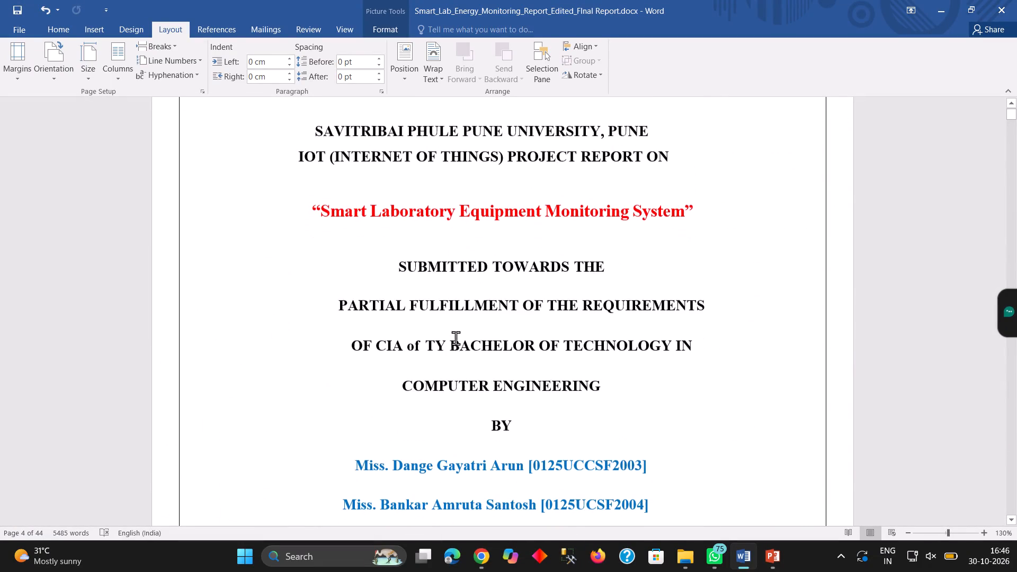
scroll(456, 338, down, 2)
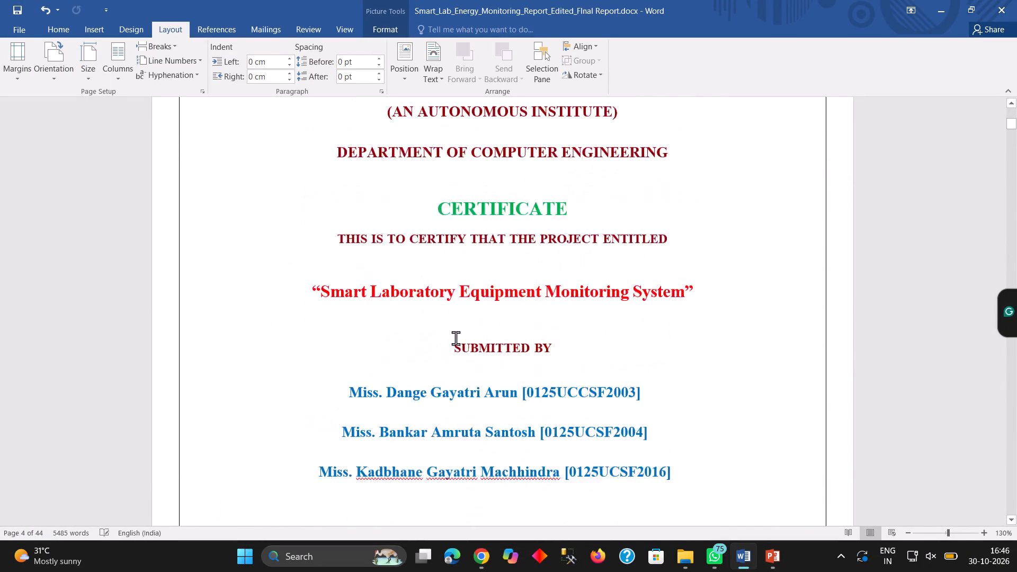
scroll(456, 338, down, 2)
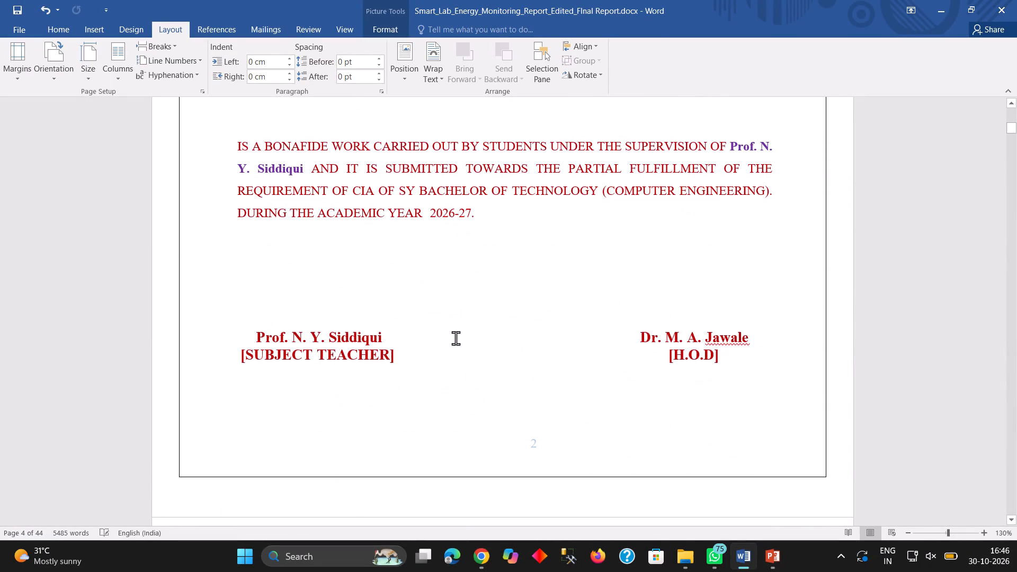
scroll(456, 338, down, 2)
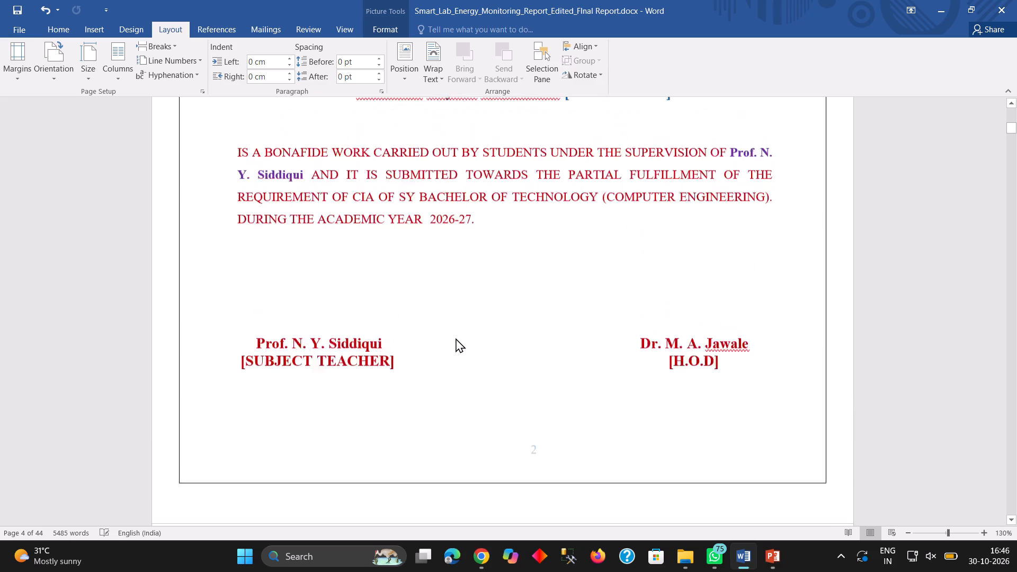
scroll(456, 338, down, 1)
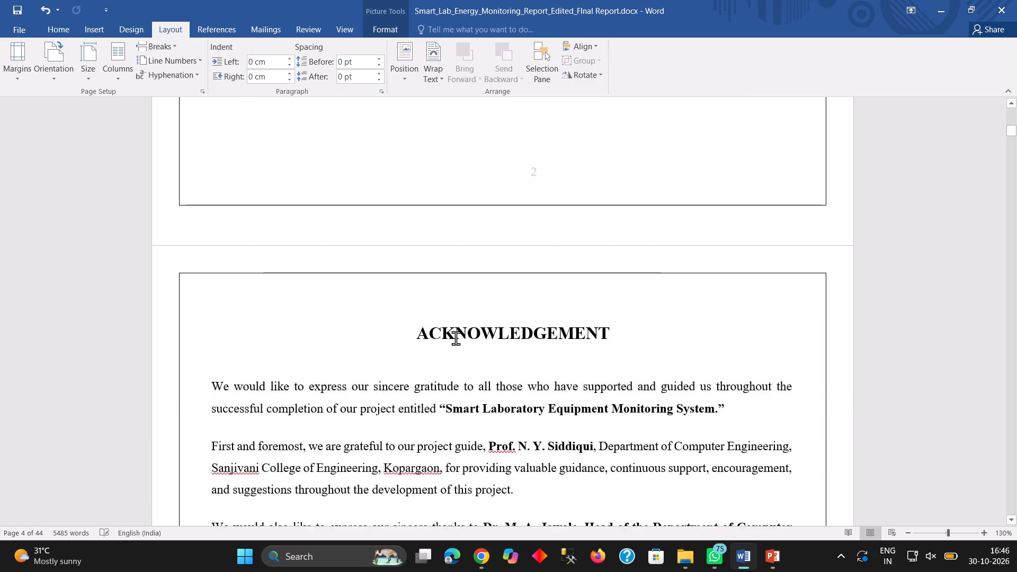
scroll(456, 338, down, 4)
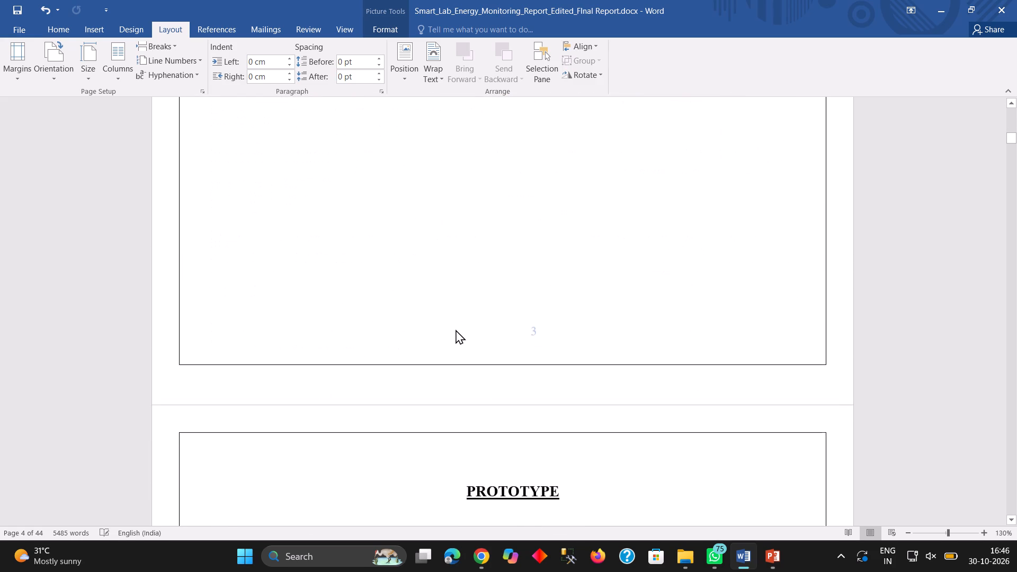
scroll(456, 329, down, 4)
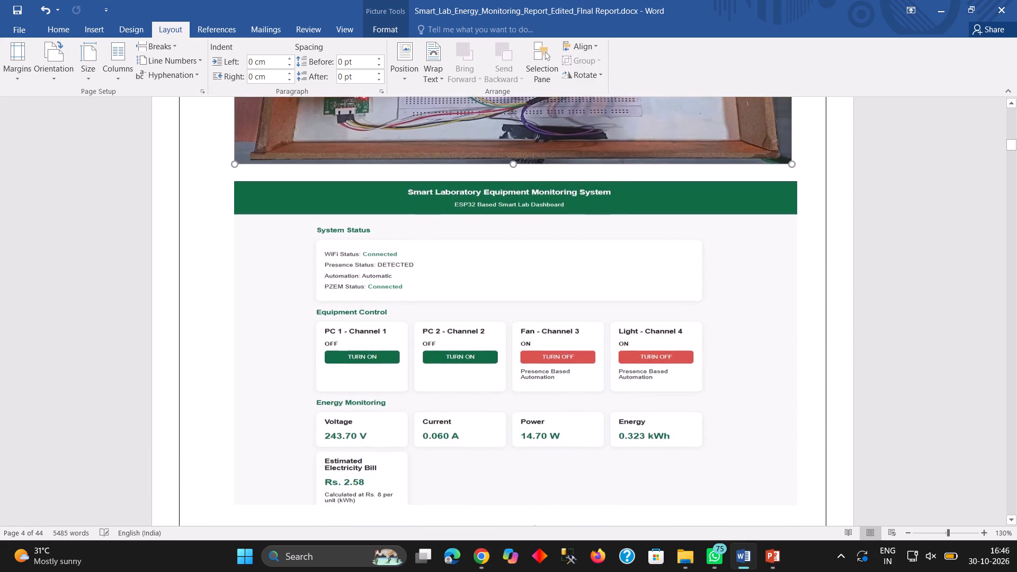
scroll(456, 329, down, 2)
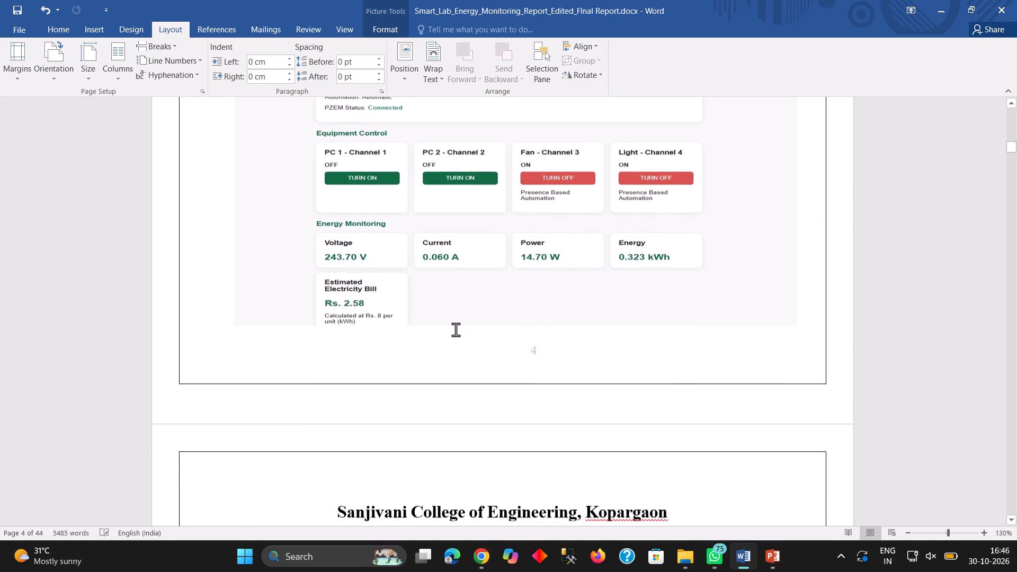
scroll(456, 329, down, 2)
scroll(456, 329, up, 1)
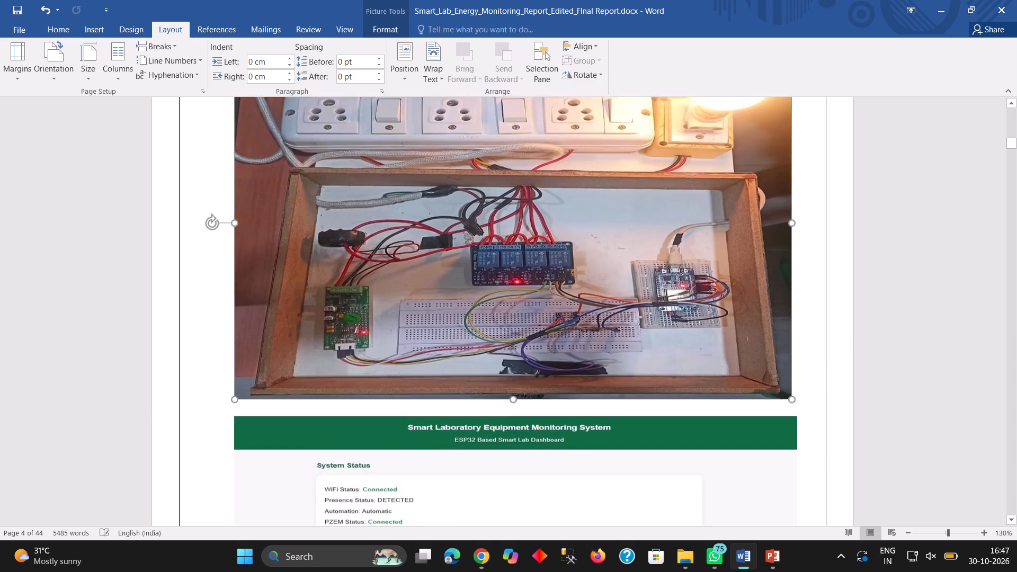
scroll(456, 329, down, 1)
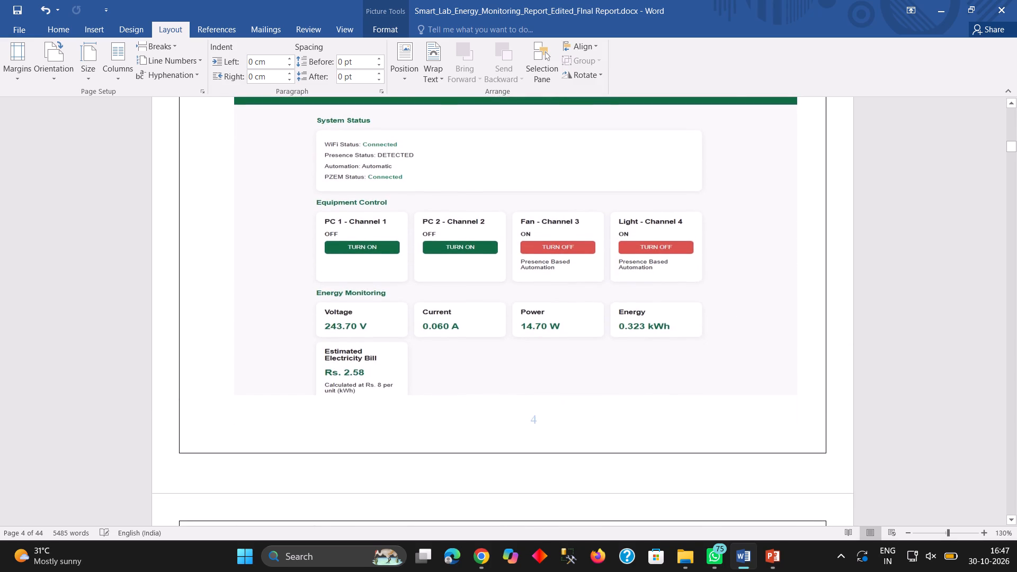
scroll(456, 329, up, 14)
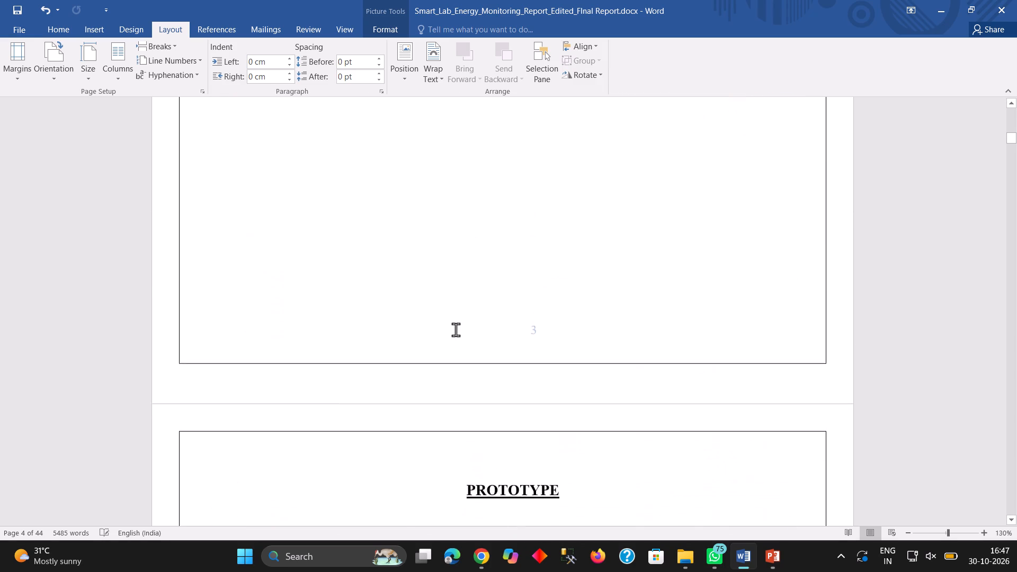
scroll(456, 329, up, 15)
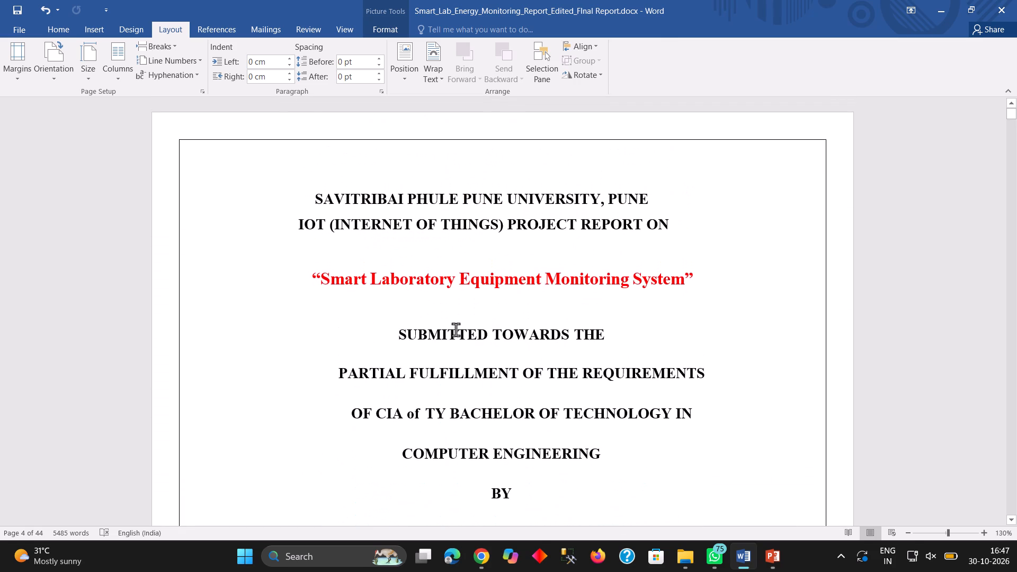
Save the report document.
key(ctrl+s)
Look through the report from the title page to section 7.3, ESP32 Firmware Implementation.
scroll(456, 329, down, 1)
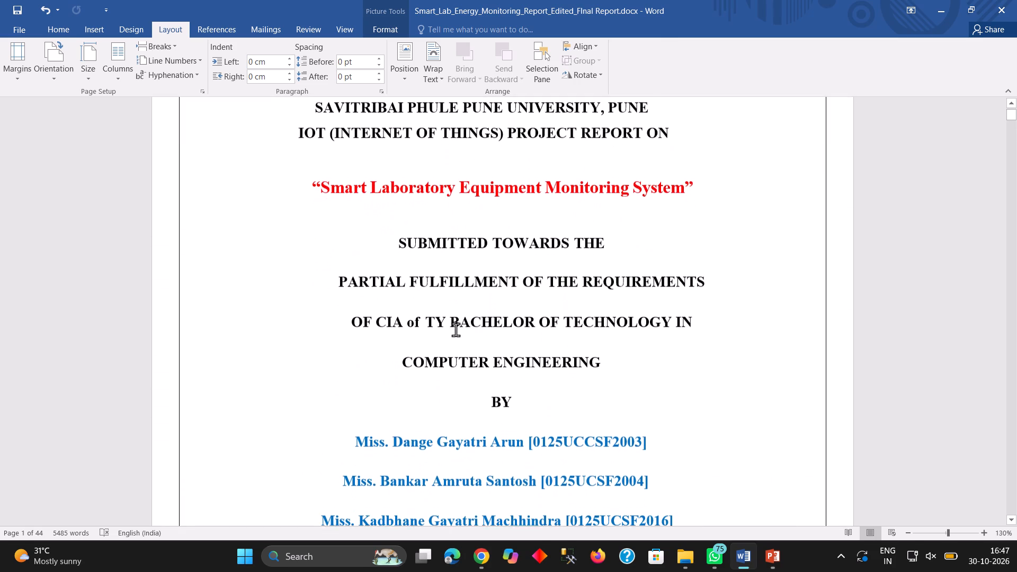
scroll(456, 329, down, 1)
scroll(523, 352, up, 1)
scroll(523, 352, down, 17)
scroll(523, 352, down, 20)
scroll(523, 352, down, 20)
scroll(523, 352, down, 20)
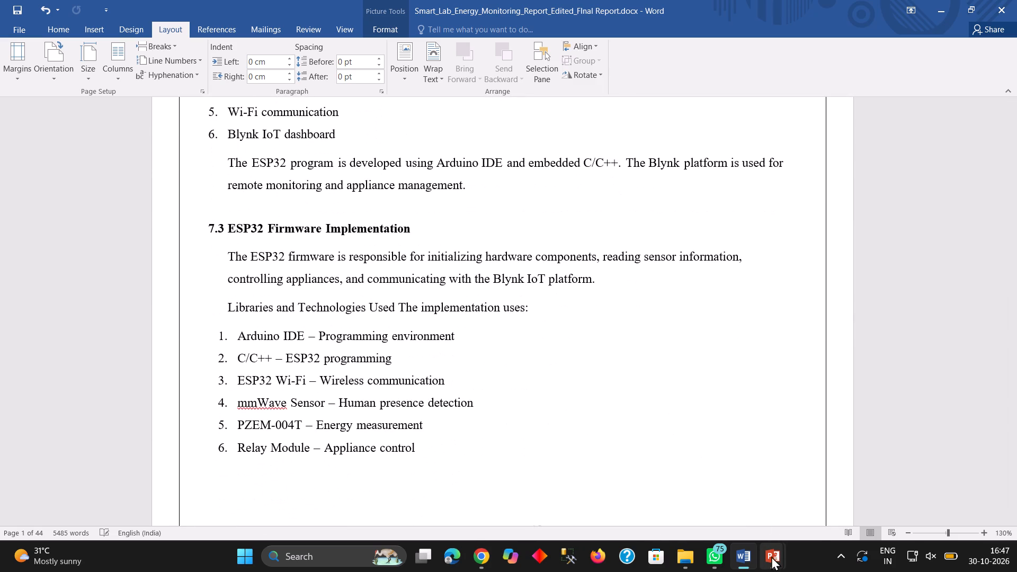
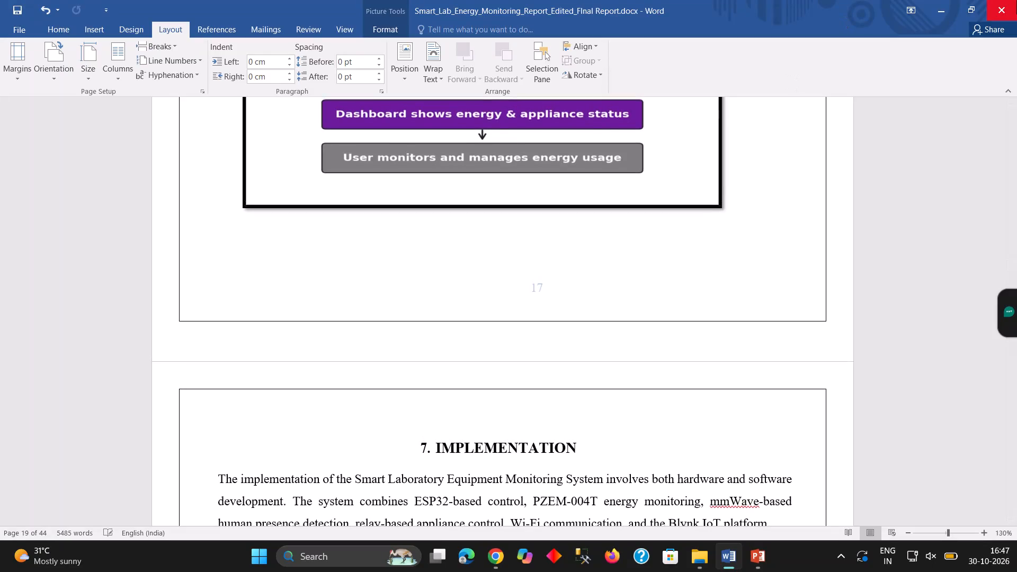
Close all open windows: the Word report, File Explorer, both Smart LMS presentations and the ChatGPT browser window.
click(1016, 0)
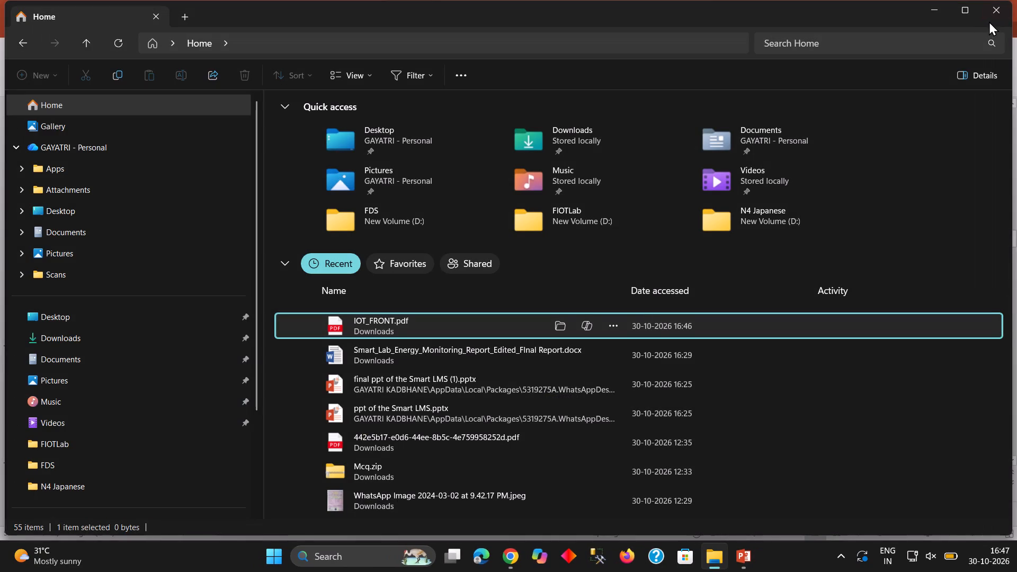
drag(989, 21, 995, 12)
double_click(995, 12)
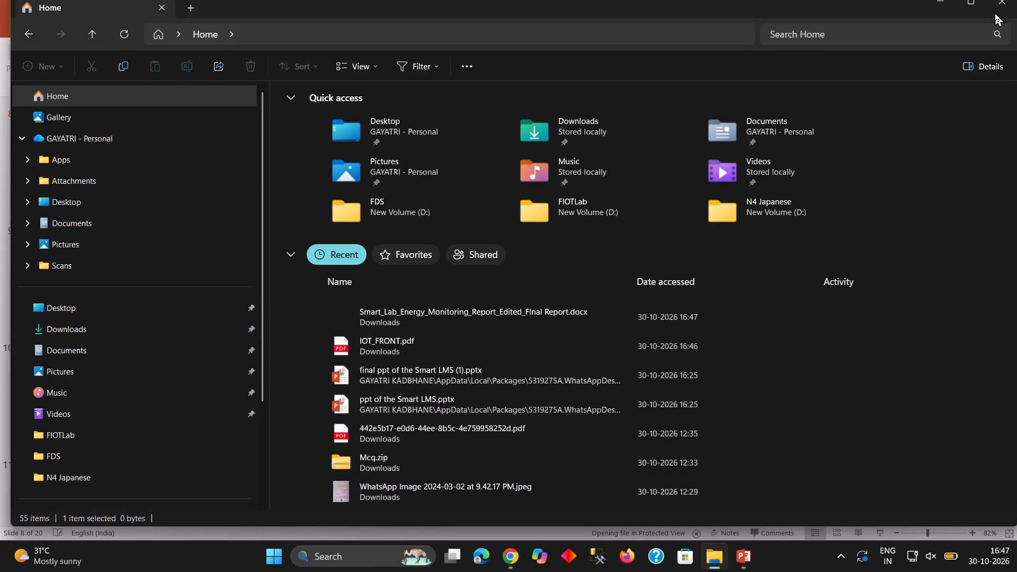
click(1004, 7)
drag(1004, 7, 1003, 1)
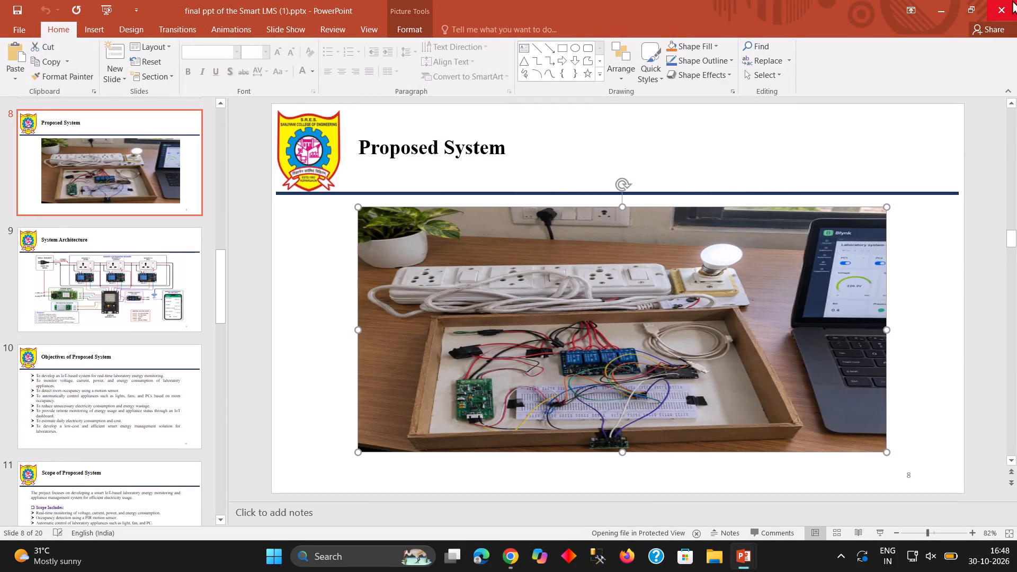
click(1012, 0)
click(1012, 0)
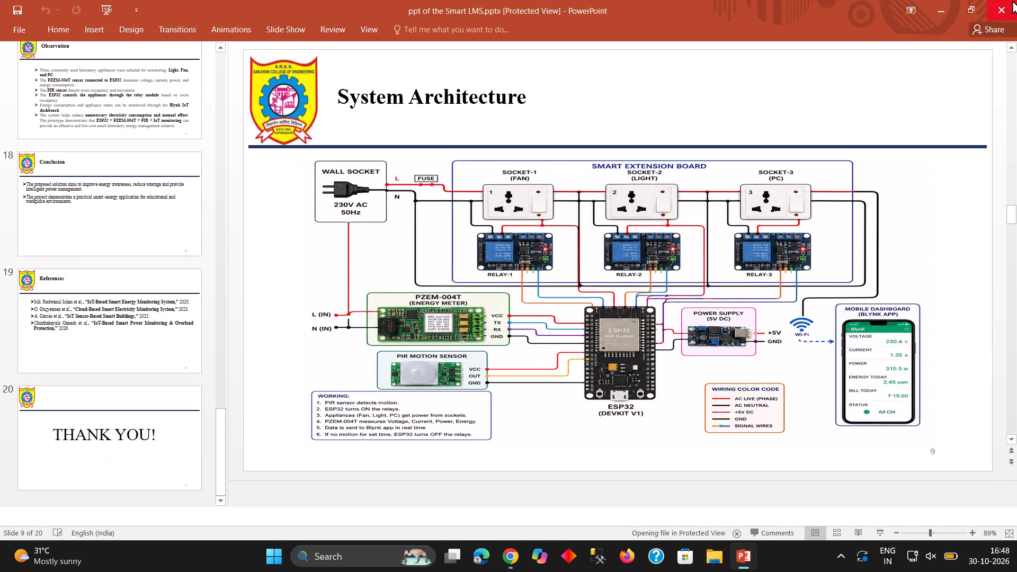
click(1012, 0)
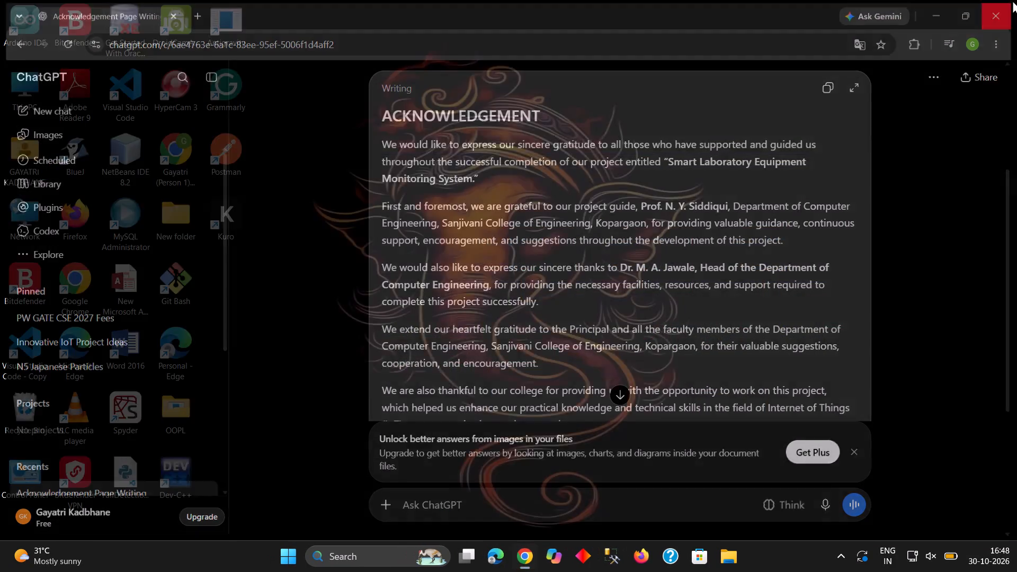
click(1012, 0)
Shut down Windows from the empty desktop.
click(705, 284)
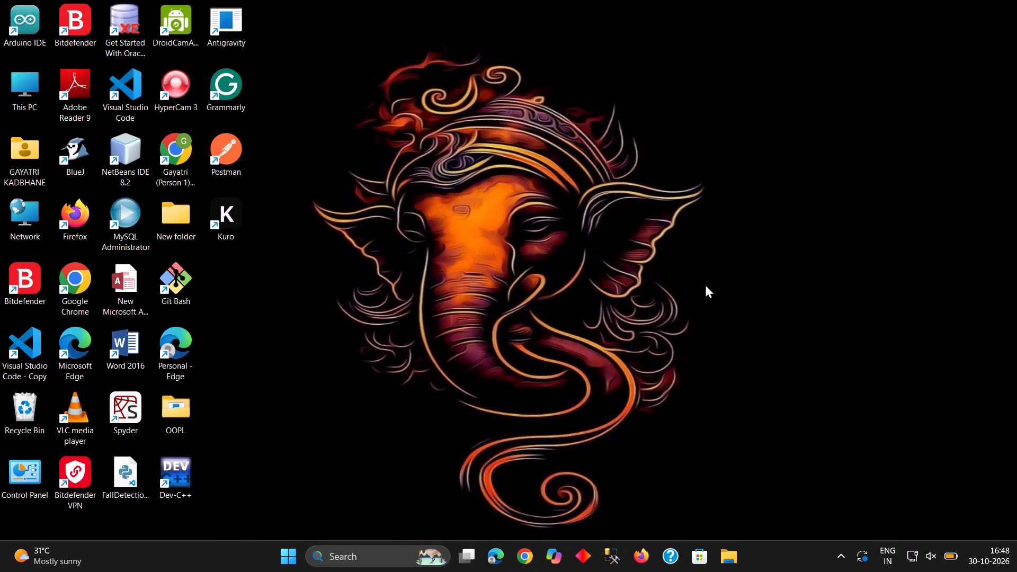
key(alt+F4)
key(Return)
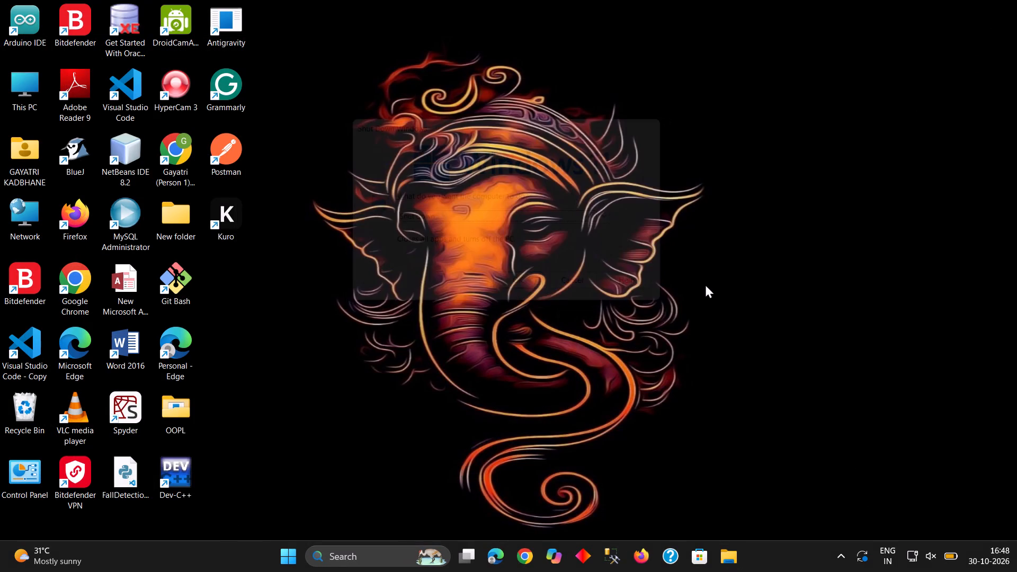